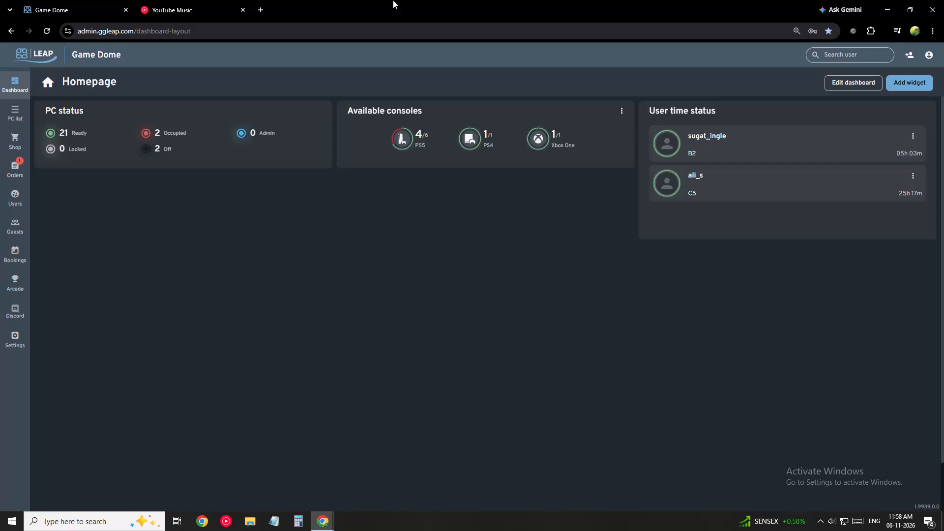
click(855, 59)
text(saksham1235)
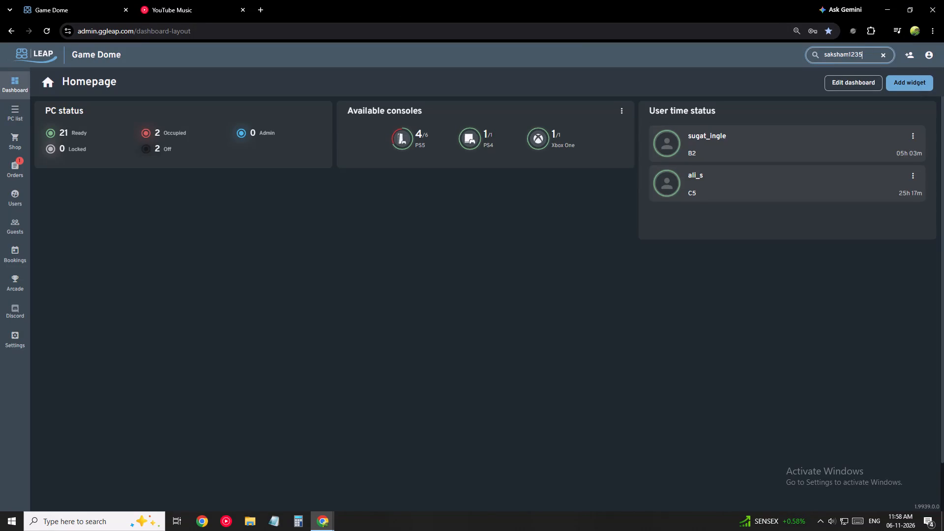
click(900, 82)
click(900, 90)
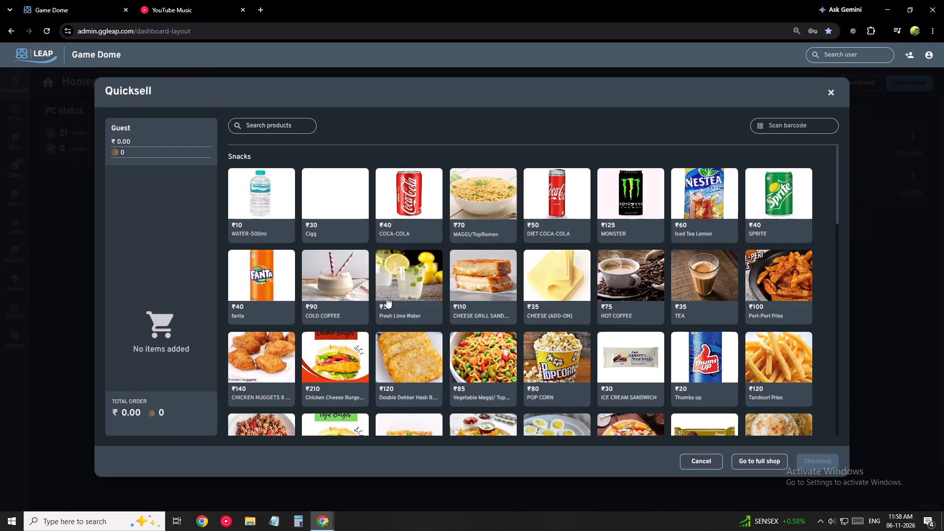
drag(337, 205, 126, 372)
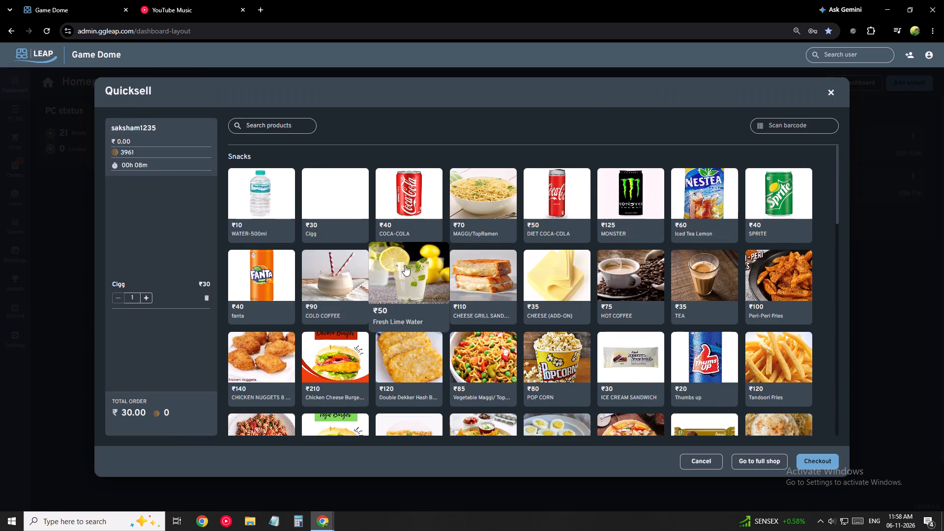
click(807, 465)
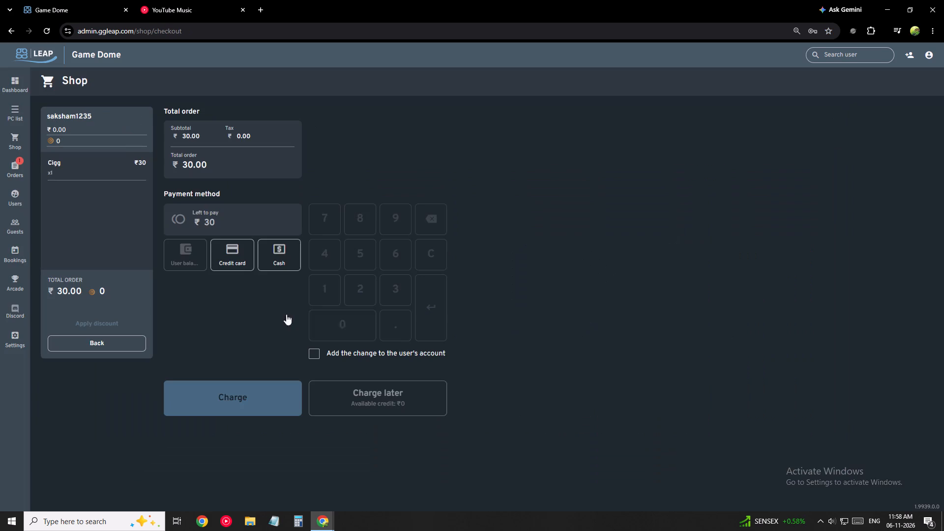
Charge the Cigg order as cash with ₹100 received, adding the change to the user's account.
click(272, 265)
click(427, 252)
click(324, 288)
double_click(336, 325)
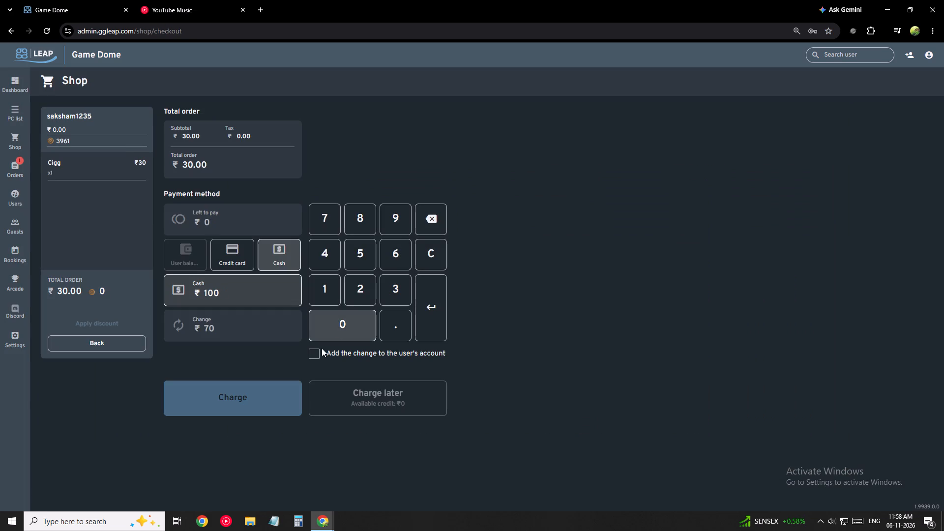
click(317, 353)
click(258, 400)
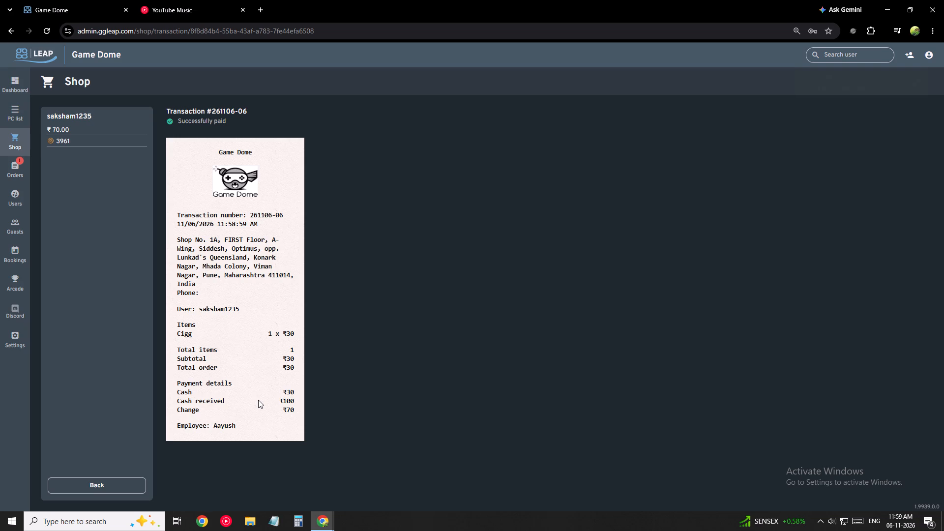
click(1, 118)
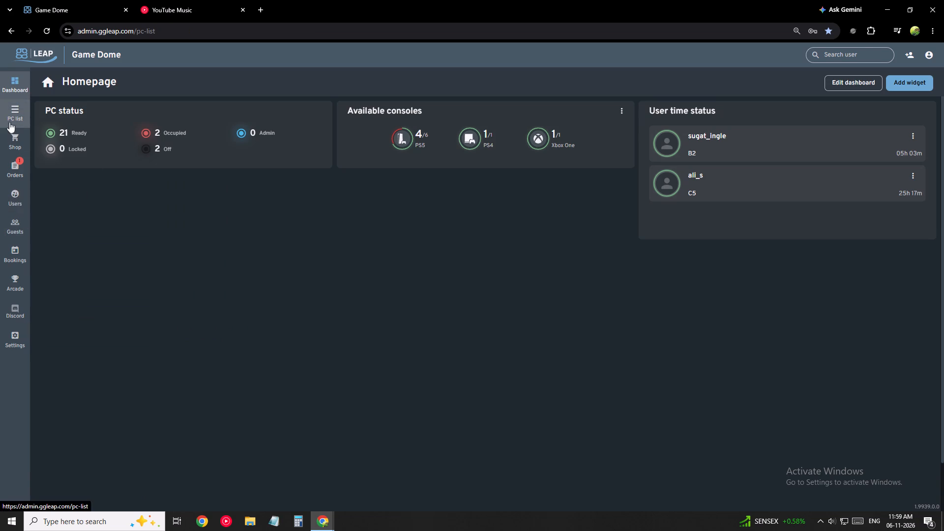
click(847, 53)
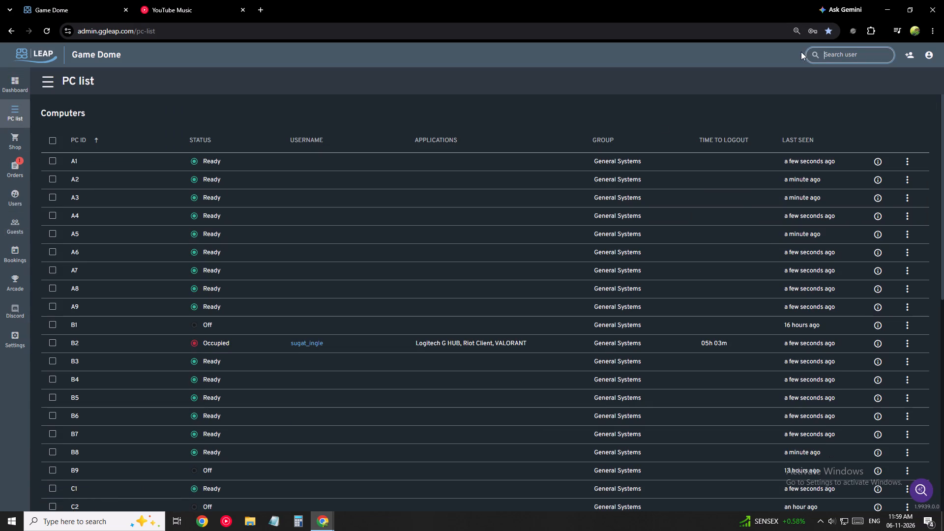
key(s)
key(a)
key(k)
key(s)
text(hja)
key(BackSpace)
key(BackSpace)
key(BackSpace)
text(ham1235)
click(900, 72)
click(913, 76)
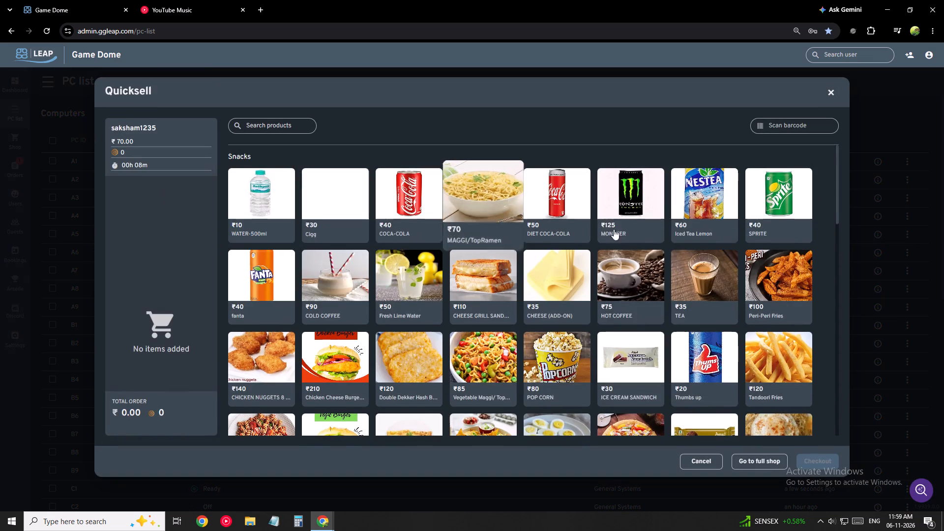
Add one Thumbs up to the order, check out and charge it to the user's balance.
scroll(644, 288, down, 3)
drag(711, 210, 153, 354)
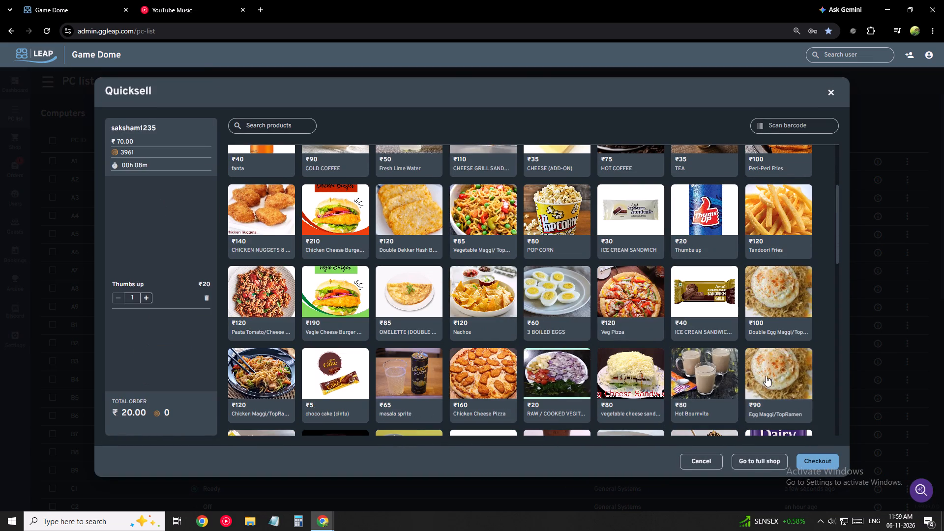
click(803, 469)
click(186, 256)
click(215, 406)
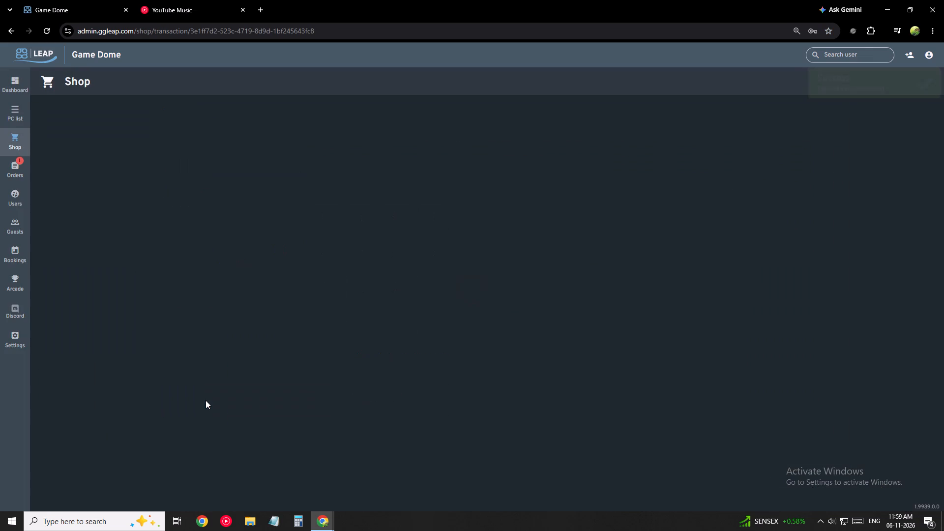
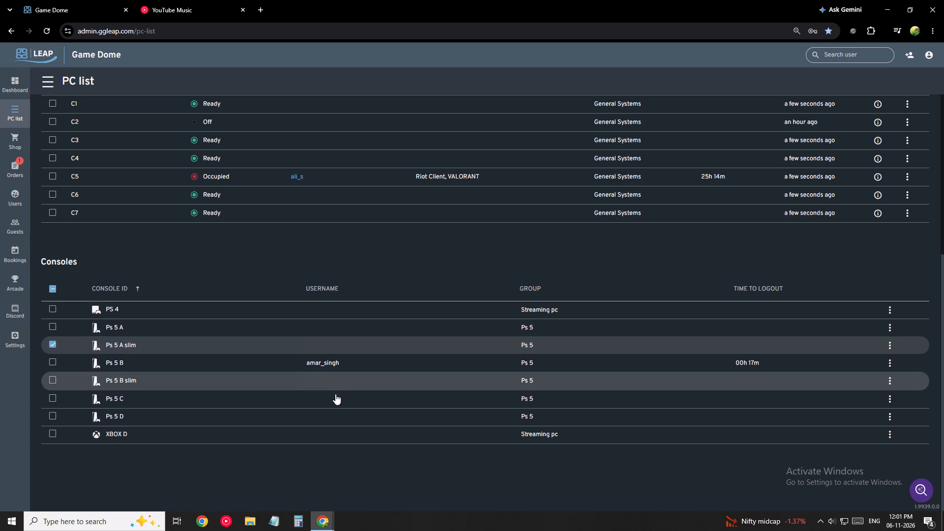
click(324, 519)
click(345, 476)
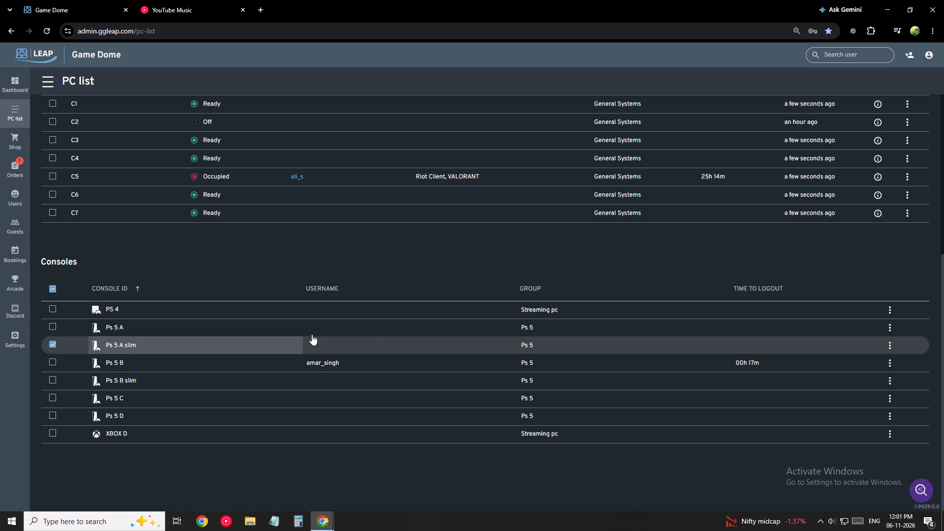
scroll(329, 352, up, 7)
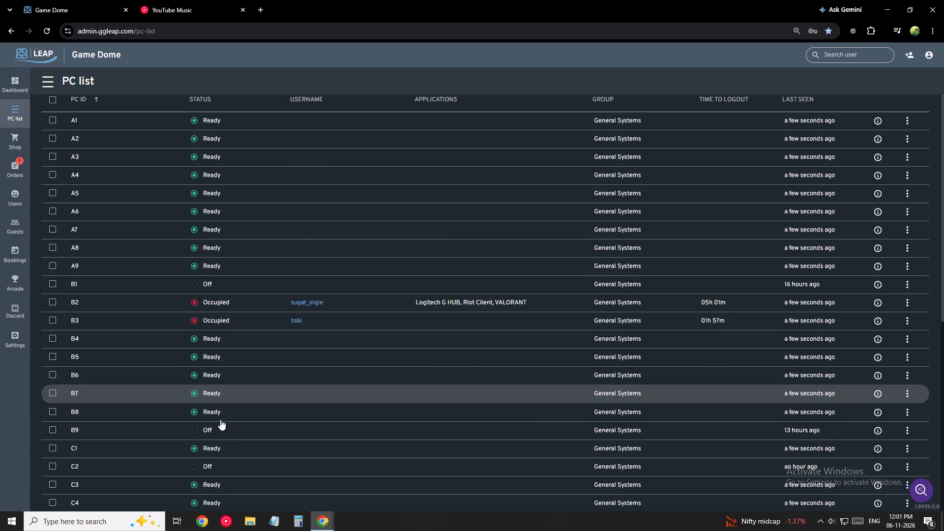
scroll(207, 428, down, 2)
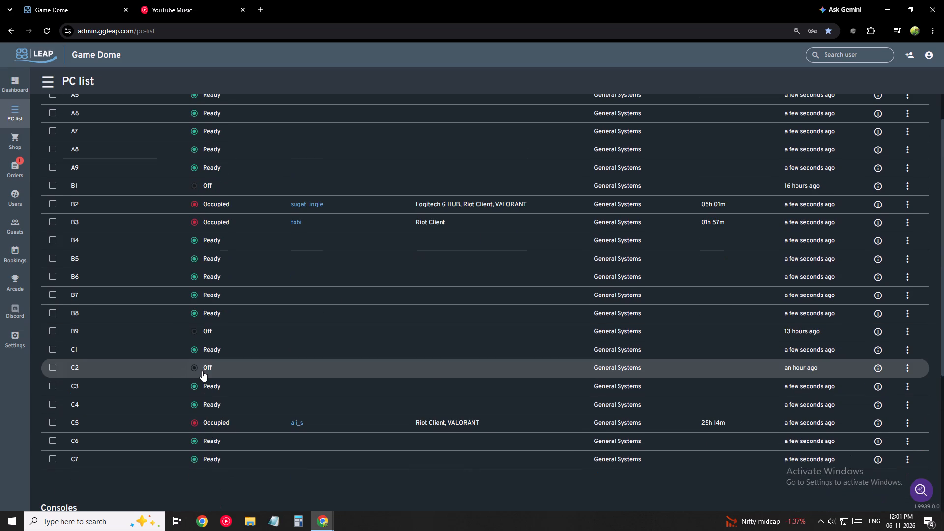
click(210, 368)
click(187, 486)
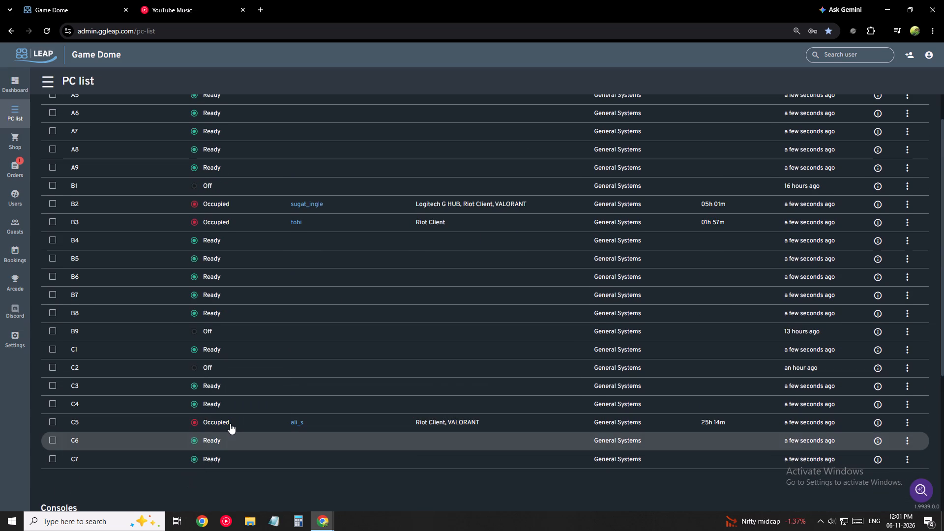
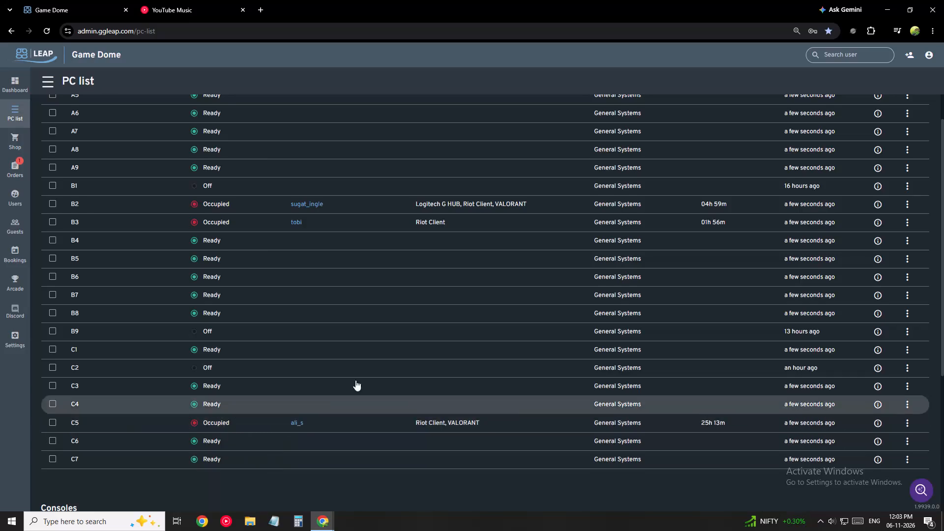
Check the PC list and the consoles section for station statuses, logged-in users and remaining session times.
scroll(386, 352, down, 3)
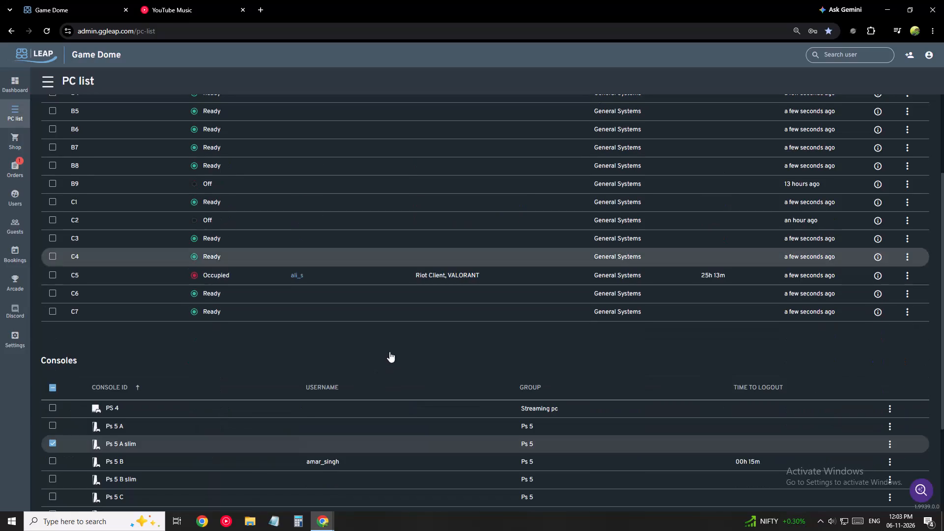
scroll(363, 375, down, 2)
scroll(361, 377, up, 1)
scroll(360, 383, down, 2)
key(alt+Tab)
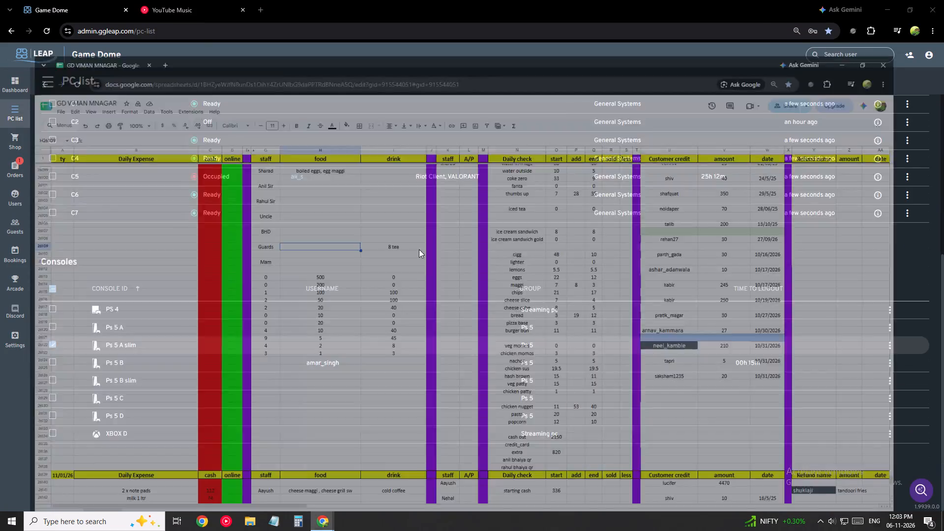
key(alt+Tab)
scroll(364, 308, up, 3)
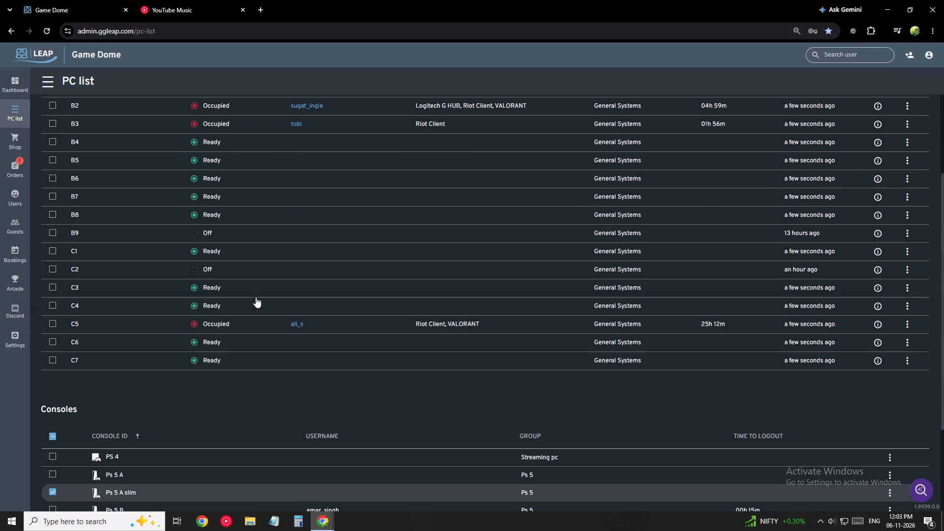
scroll(277, 293, up, 3)
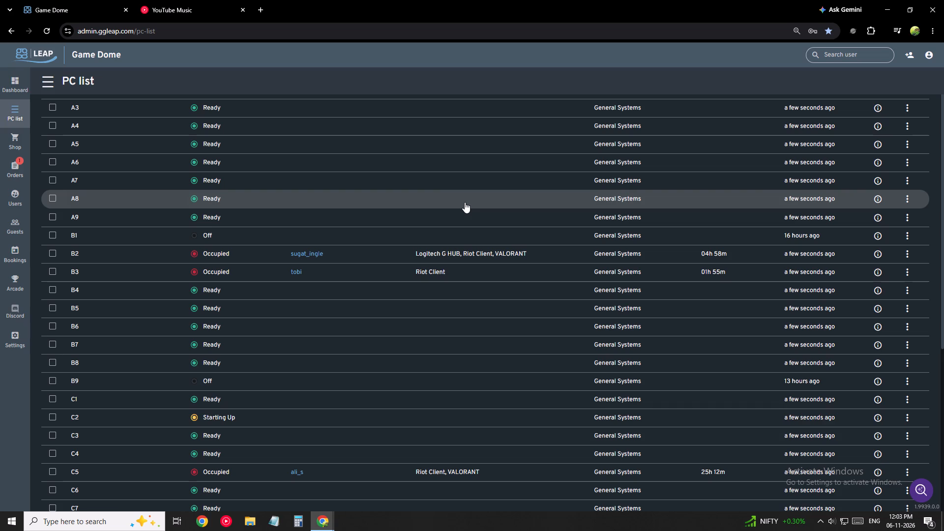
Review the receipt of teddy's 11/06/2026 11:18 AM order from the order history, then return to the order list.
click(16, 166)
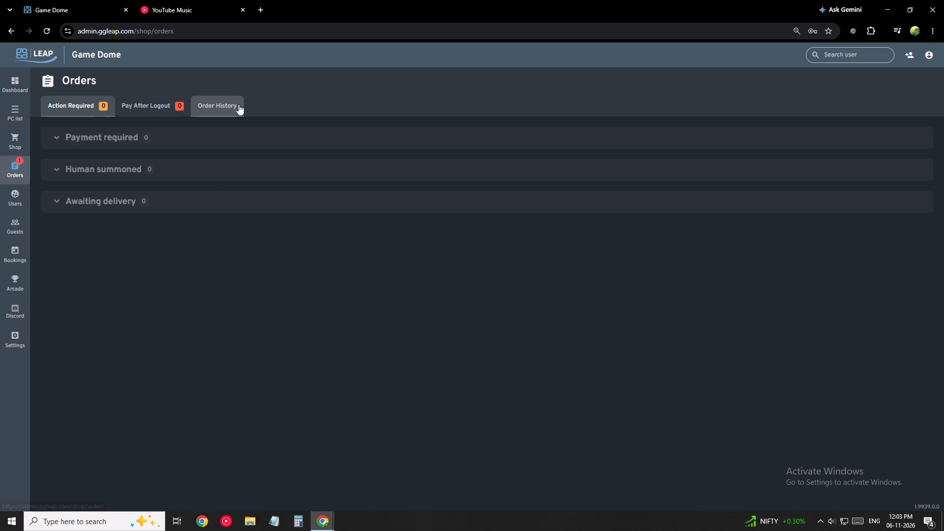
click(235, 98)
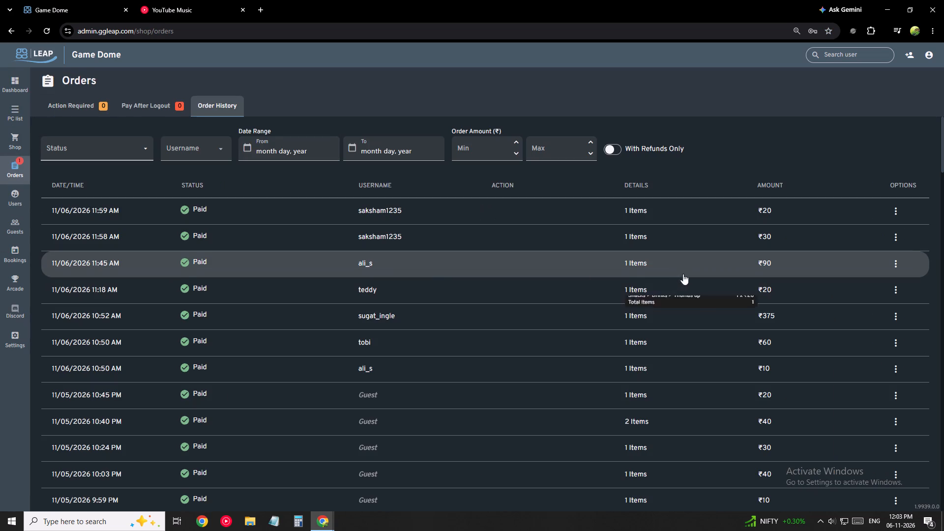
click(369, 299)
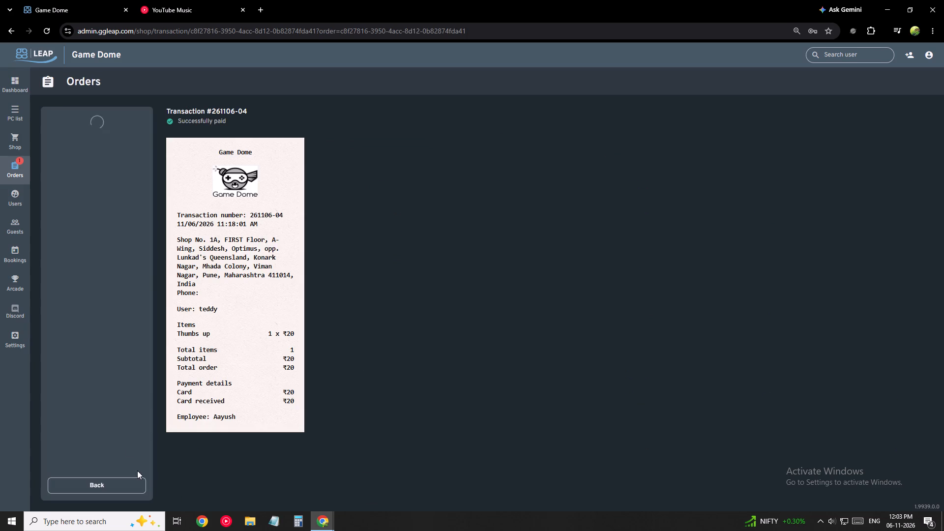
scroll(196, 401, up, 2)
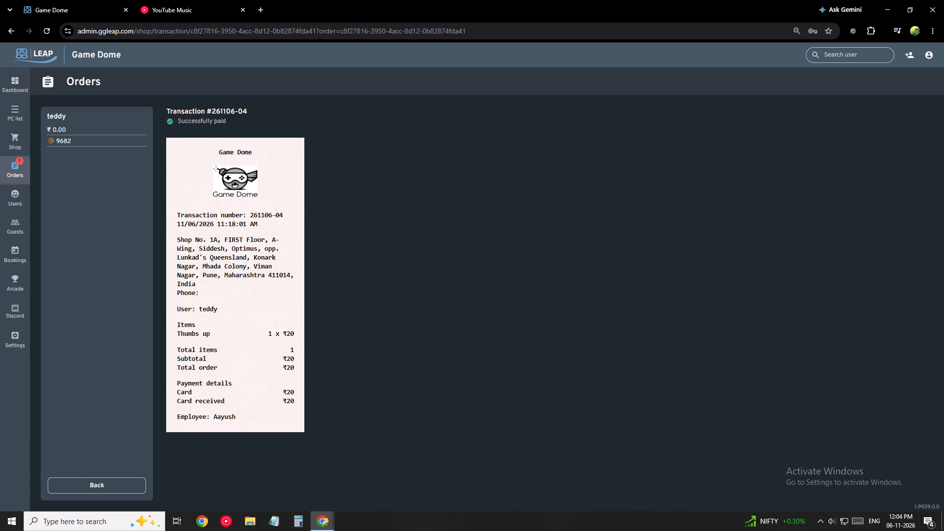
key(F4)
scroll(197, 402, up, 2)
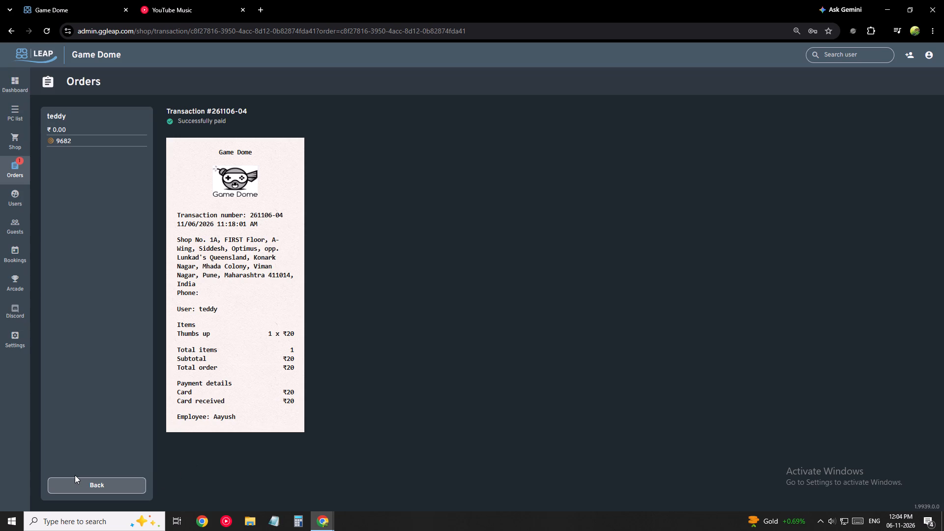
click(109, 480)
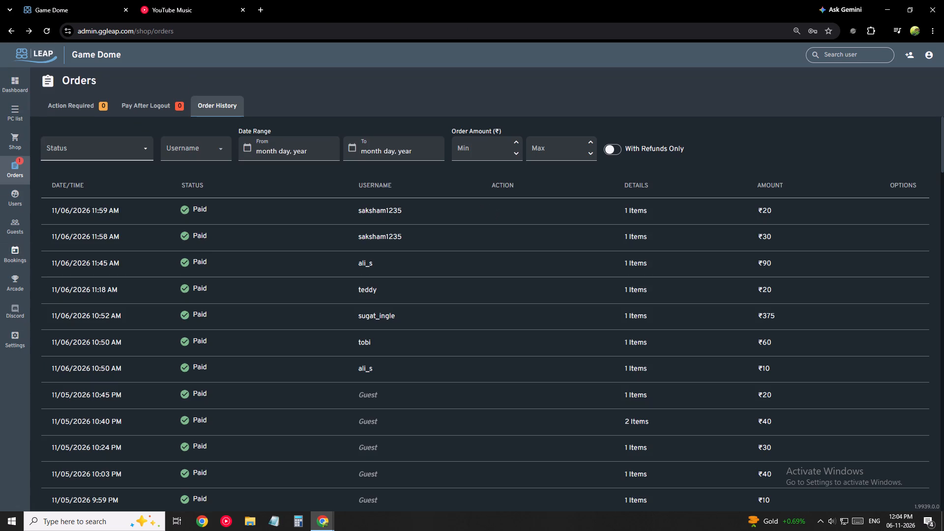
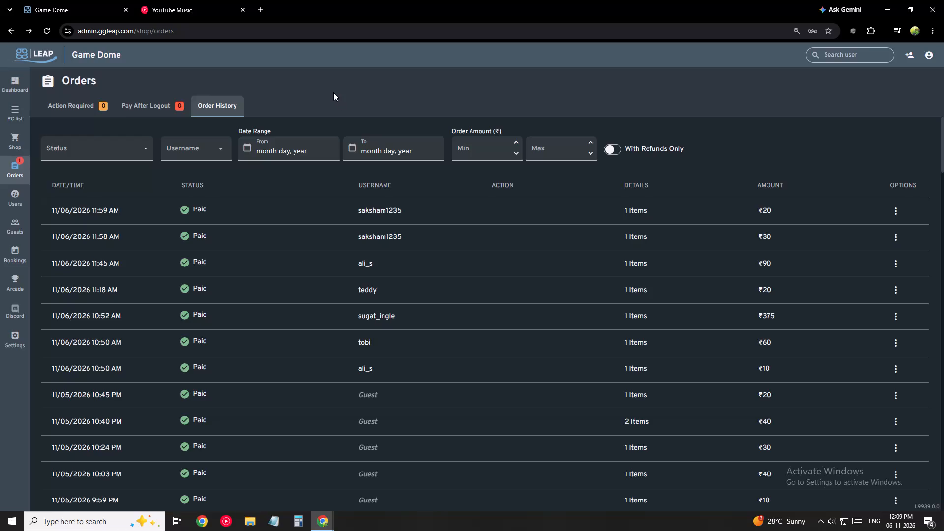
Check the PC list and the consoles section for station statuses, logged-in users and remaining session times.
click(0, 109)
scroll(342, 350, down, 7)
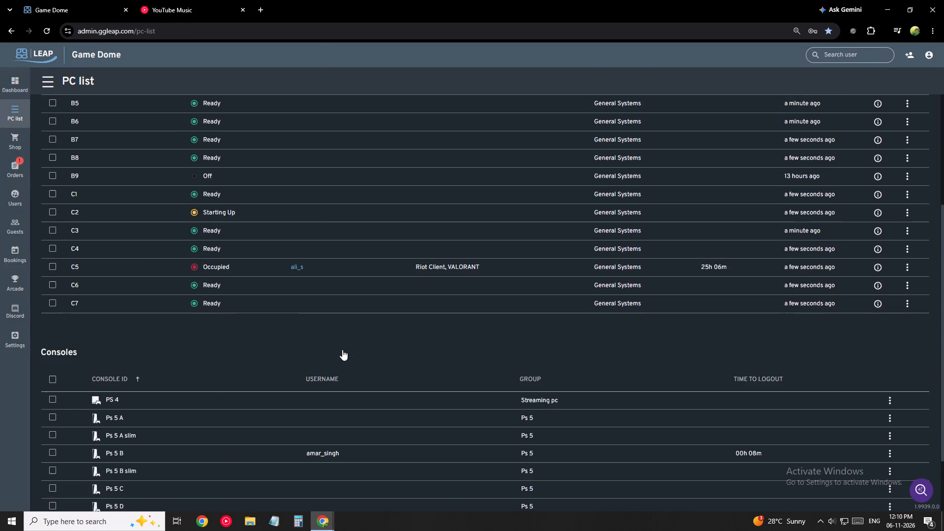
scroll(342, 350, down, 2)
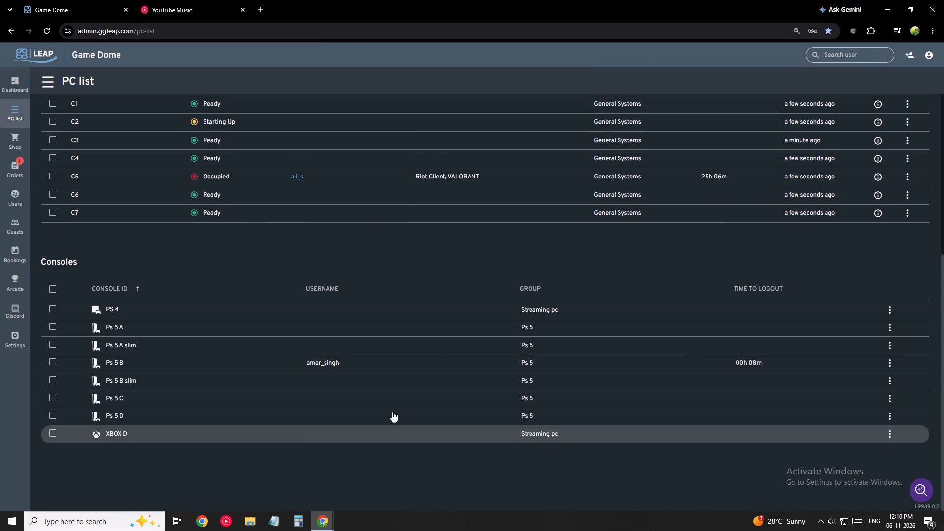
scroll(299, 392, up, 5)
scroll(324, 395, down, 1)
scroll(324, 395, up, 2)
scroll(348, 399, down, 1)
scroll(348, 399, up, 5)
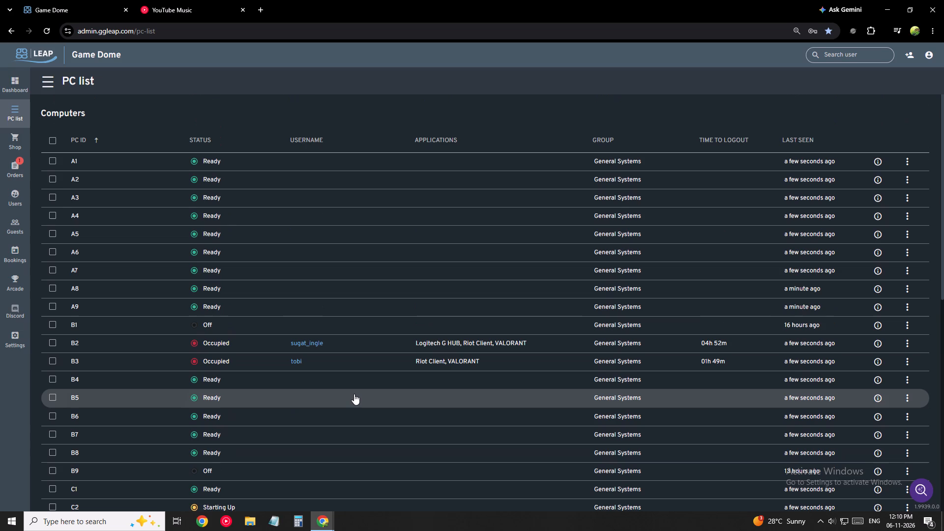
scroll(354, 394, up, 5)
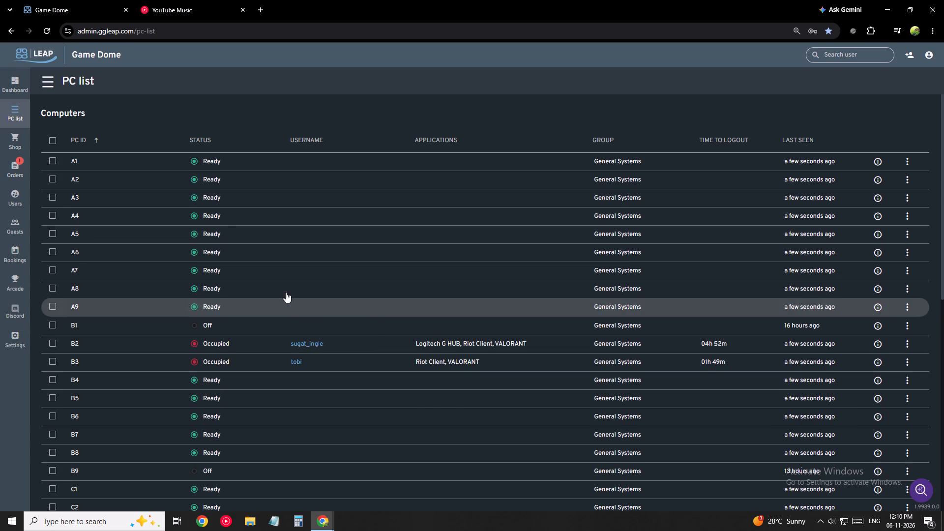
click(859, 49)
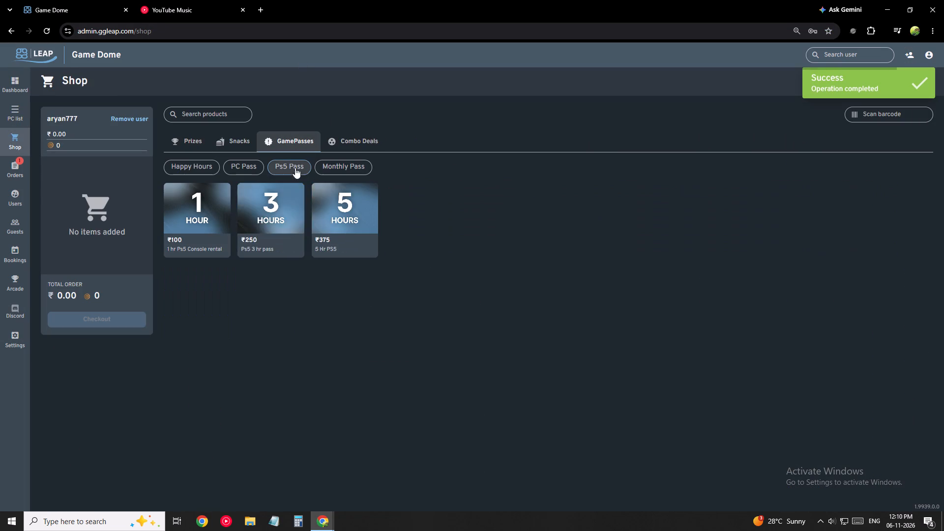
drag(276, 232, 105, 219)
click(119, 318)
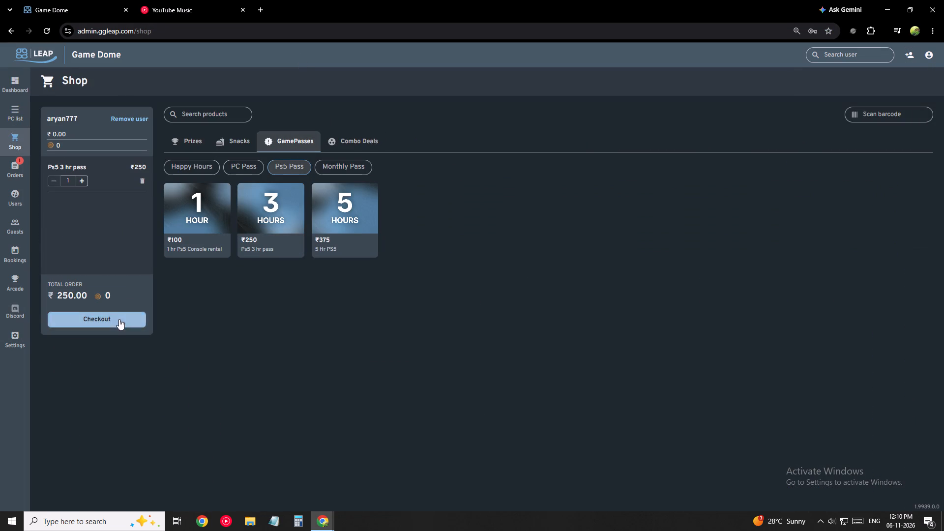
click(269, 252)
click(232, 402)
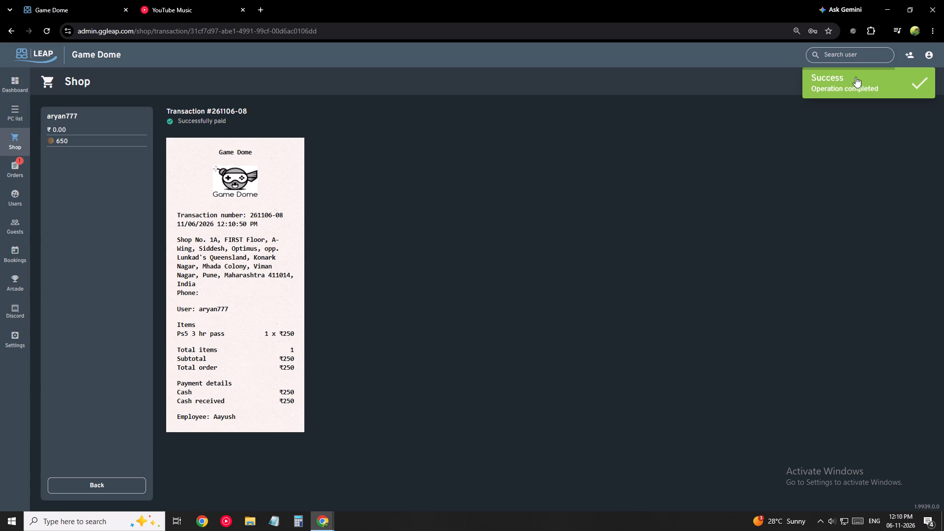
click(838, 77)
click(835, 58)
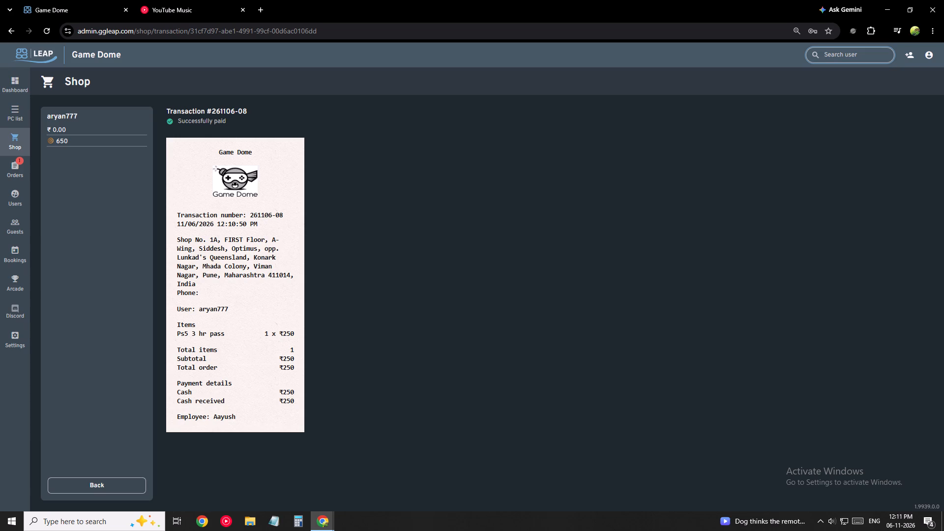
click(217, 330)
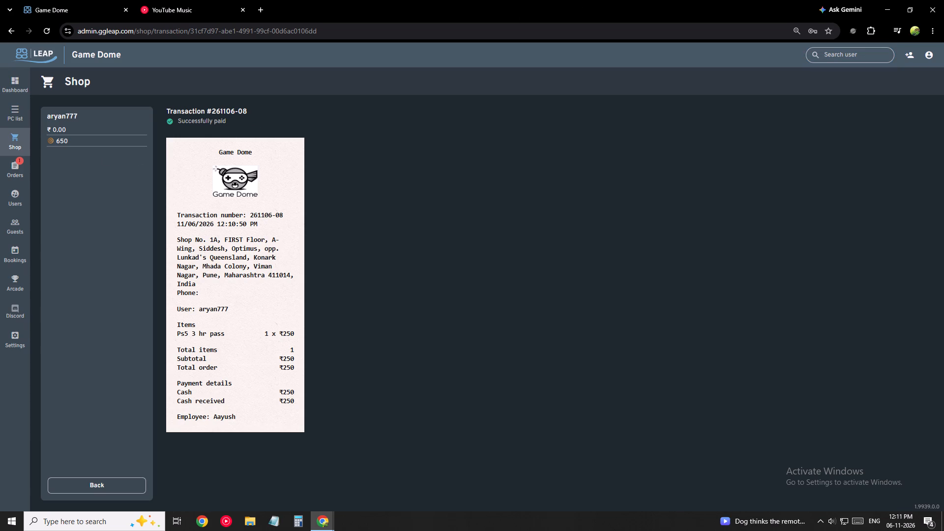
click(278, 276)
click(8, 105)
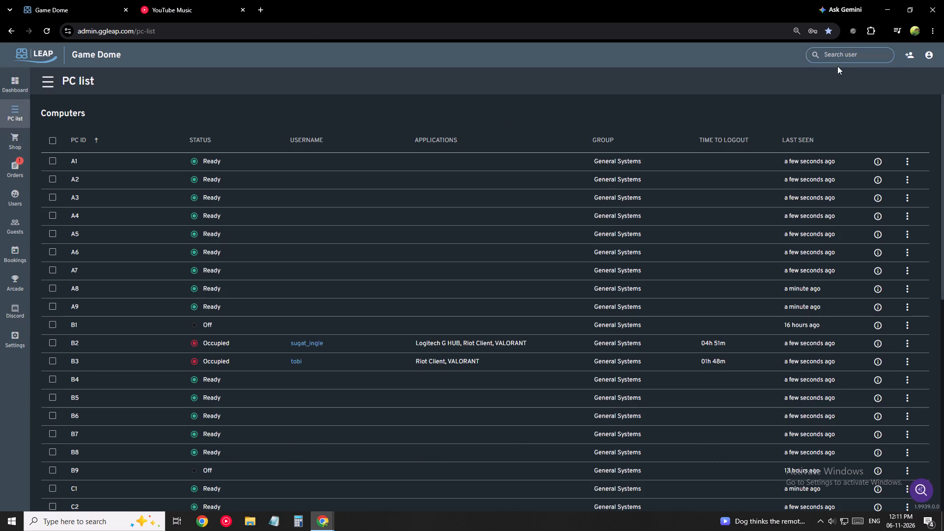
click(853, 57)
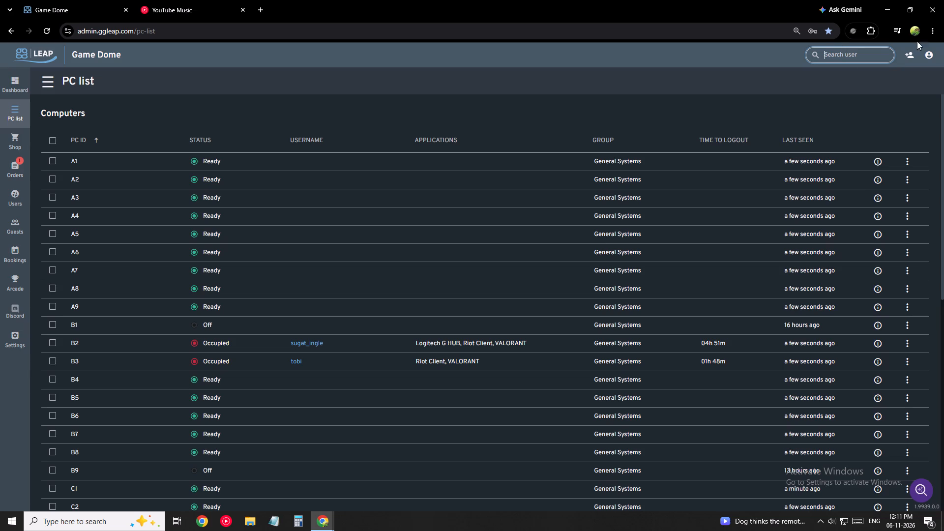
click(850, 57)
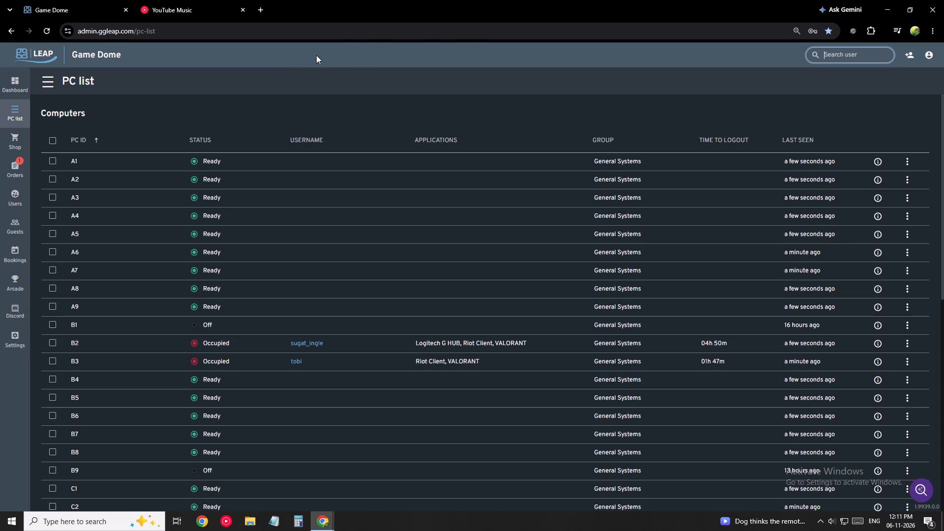
Check the latest transactions in the order history, then return to the PC list.
click(17, 167)
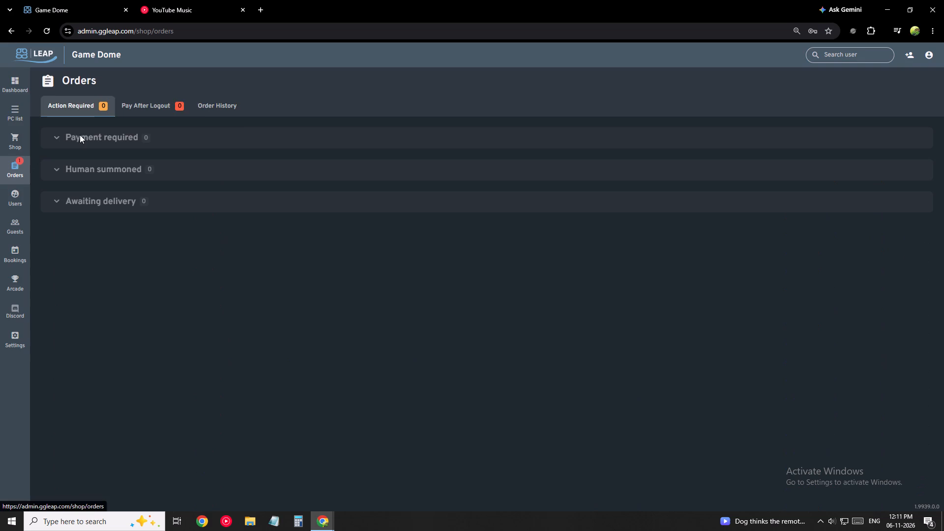
click(206, 105)
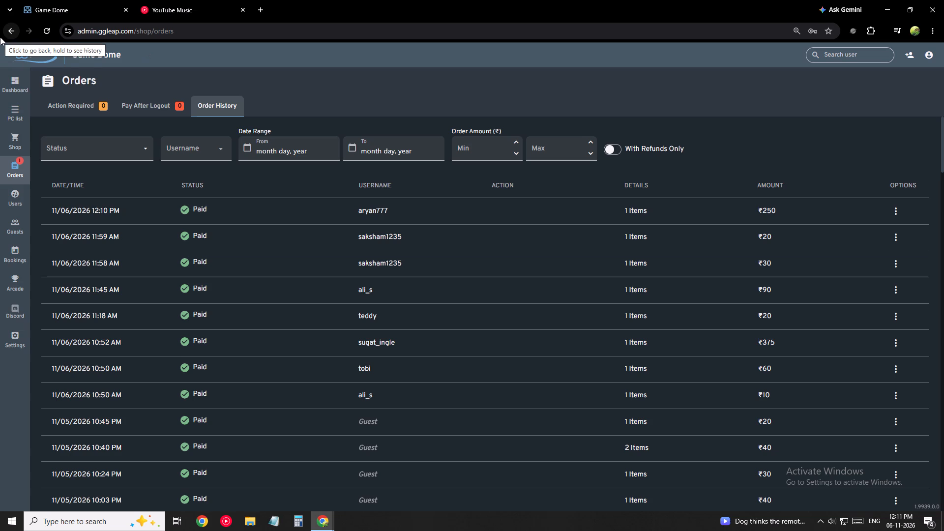
click(4, 114)
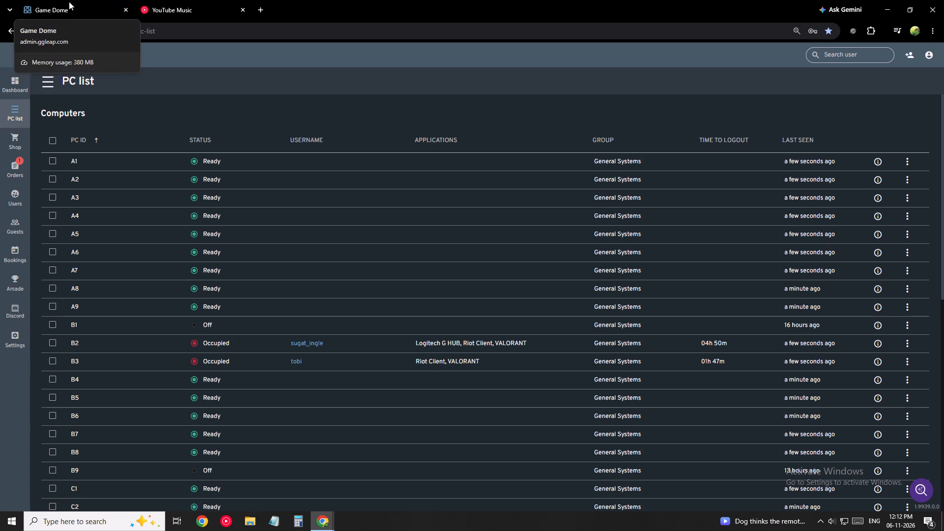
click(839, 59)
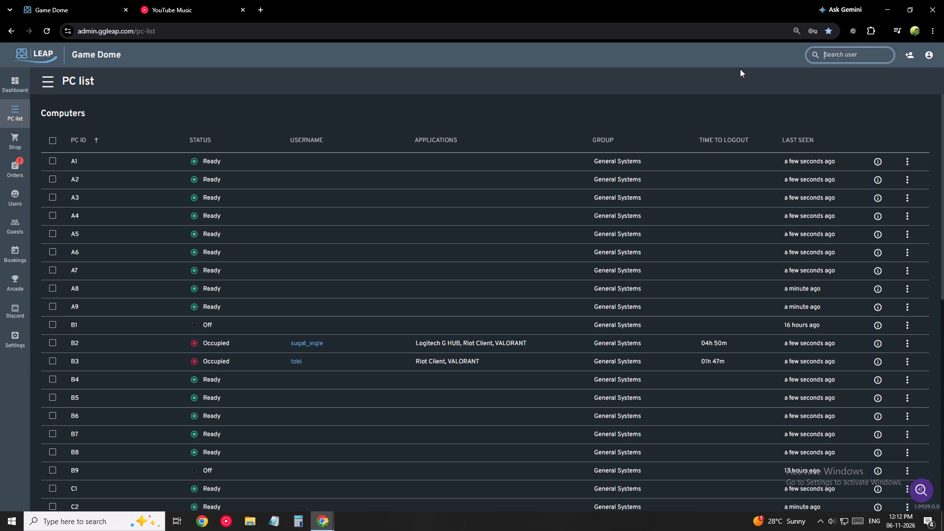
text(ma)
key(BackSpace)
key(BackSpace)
Open the order history to check the recent transactions again.
click(12, 168)
click(219, 96)
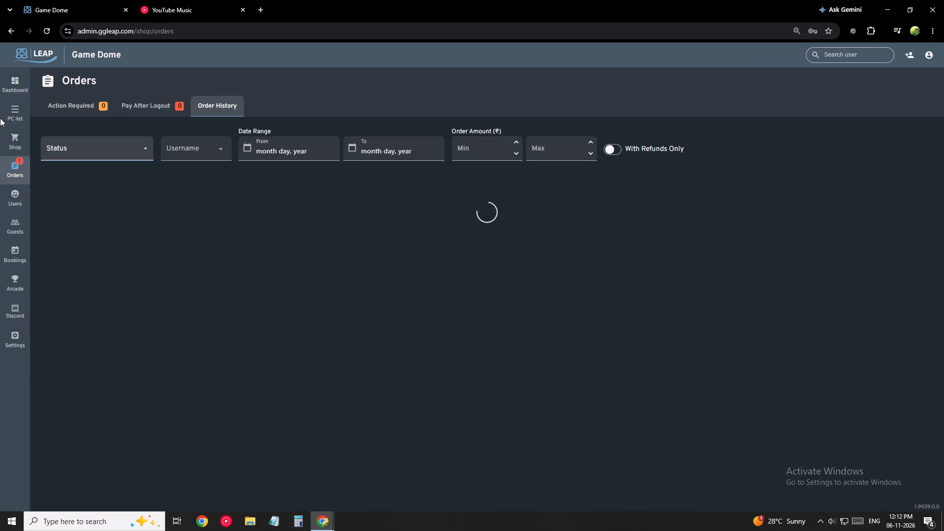
Find customer pritam, sell them one 1 hr Ps5 Console rental for ₹100 and charge it as cash.
click(855, 62)
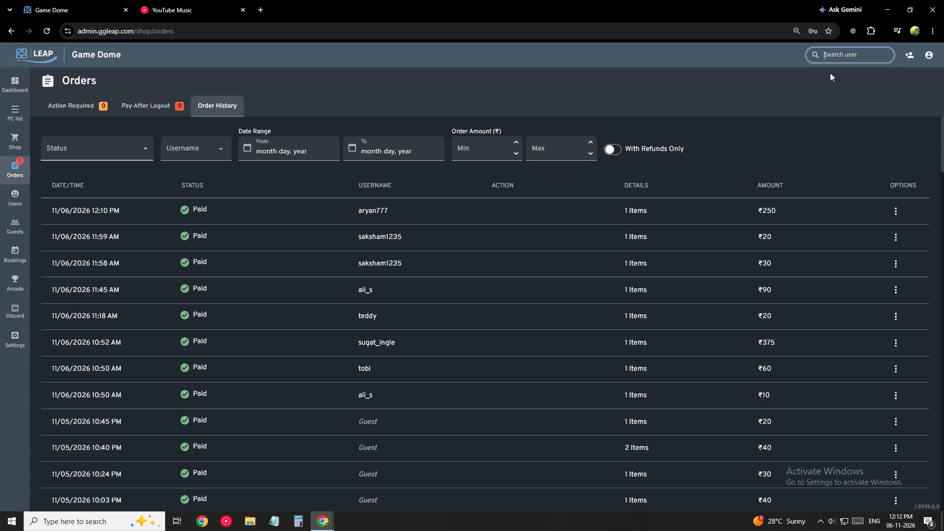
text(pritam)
click(907, 113)
click(921, 122)
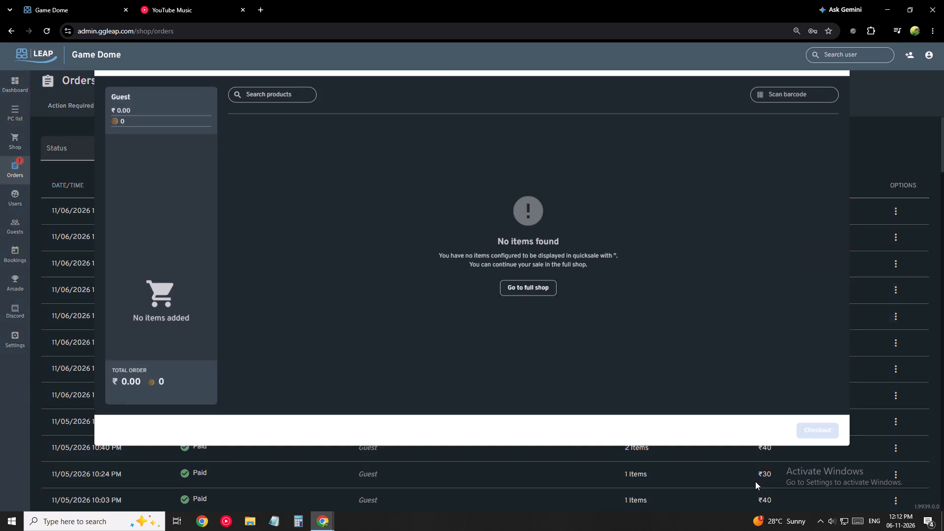
click(756, 452)
click(761, 458)
click(310, 152)
click(292, 177)
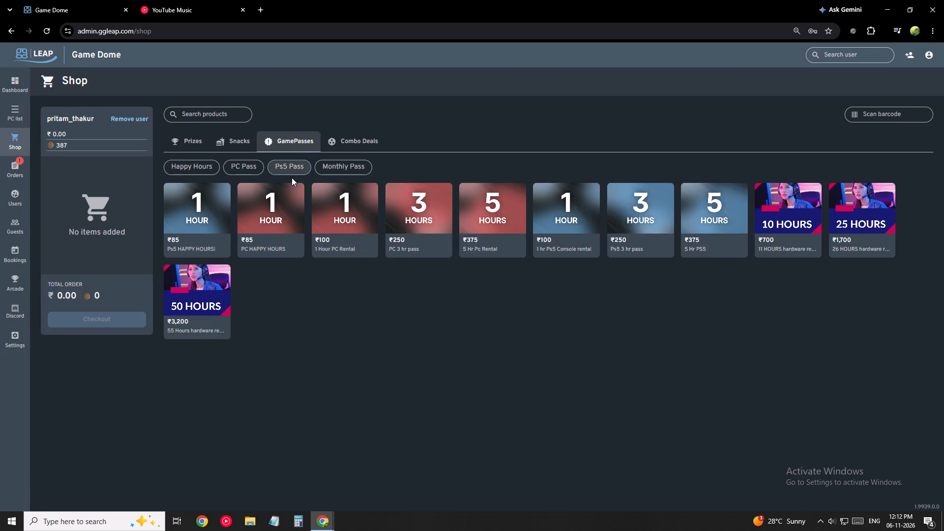
click(282, 173)
drag(188, 227, 112, 215)
click(105, 324)
click(265, 255)
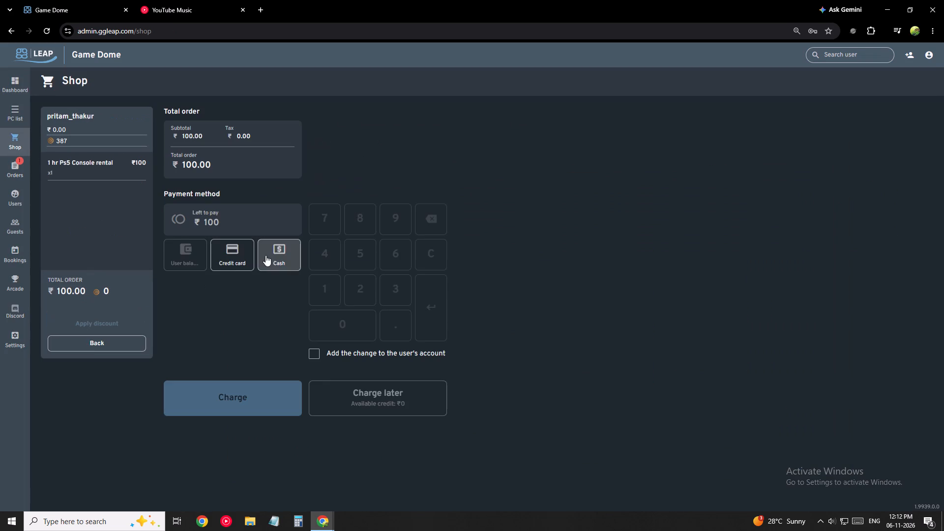
click(237, 394)
Search for user nidish and open a sale for that customer in the full shop.
click(837, 56)
text(midish)
click(828, 57)
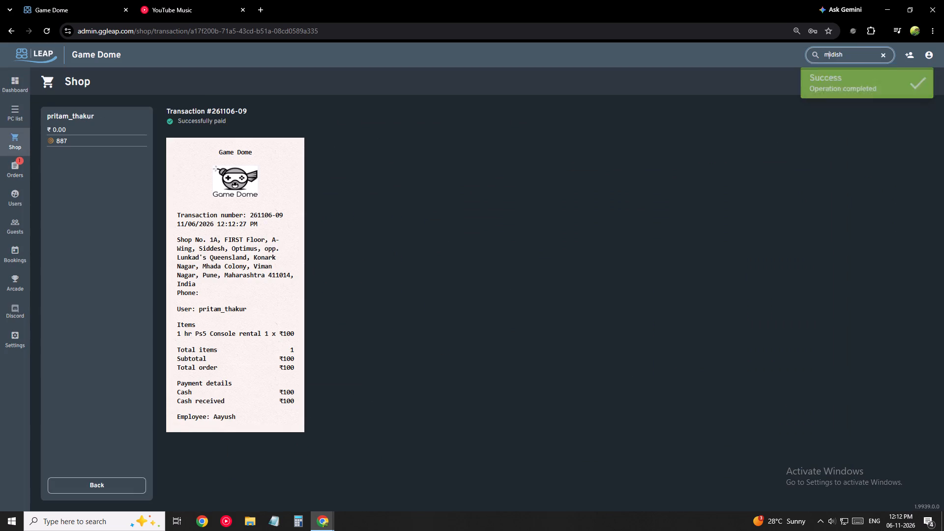
key(BackSpace)
key(n)
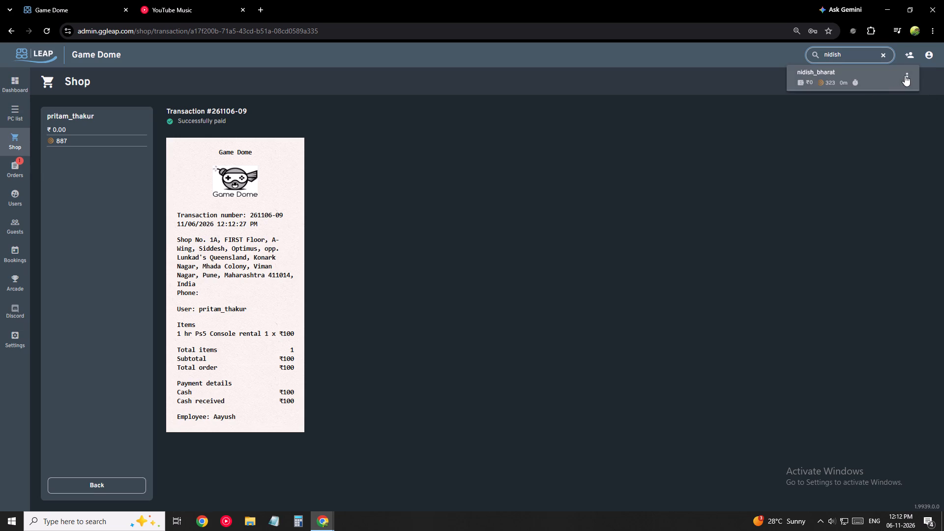
click(905, 75)
click(917, 79)
click(833, 58)
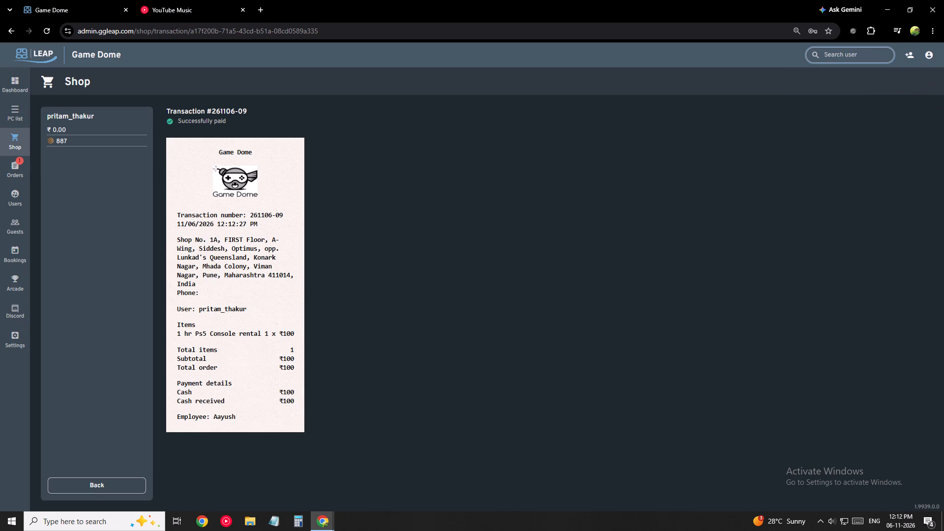
text(nidish)
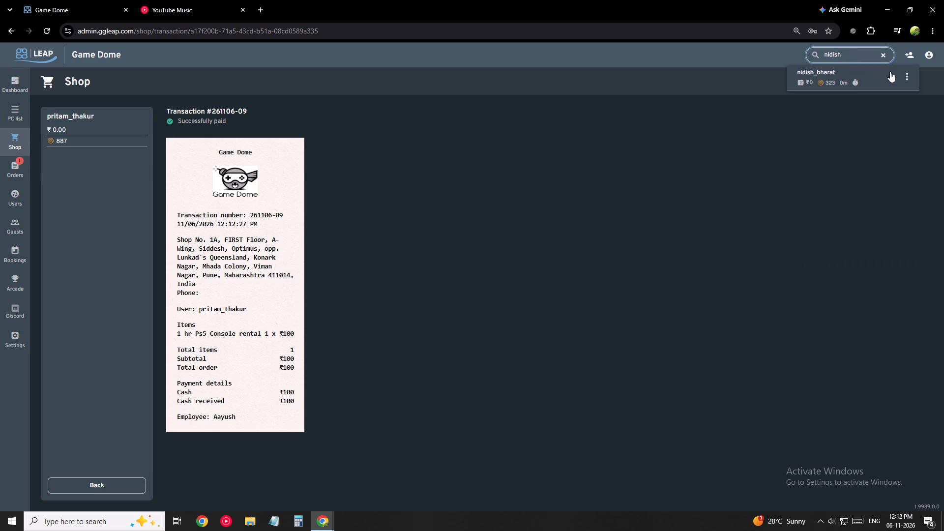
click(910, 68)
click(904, 75)
click(747, 456)
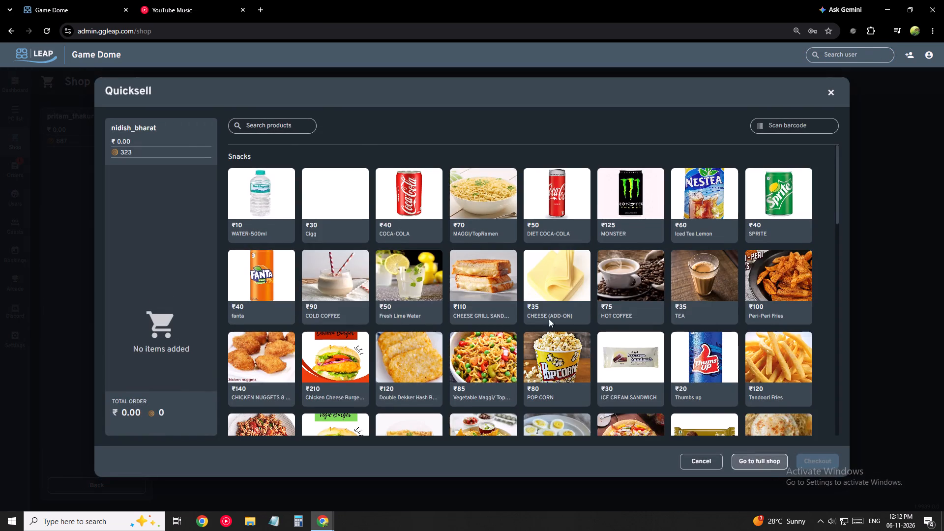
Add one 1 hr Ps5 Console rental for ₹100 to nidish's order and charge it as cash.
click(312, 143)
click(293, 178)
click(274, 168)
drag(180, 218, 56, 221)
drag(76, 323, 83, 320)
click(293, 259)
click(245, 405)
Find customer SAHIL, sell them one 1 hr Ps5 Console rental for ₹100 and charge it to credit card.
click(845, 54)
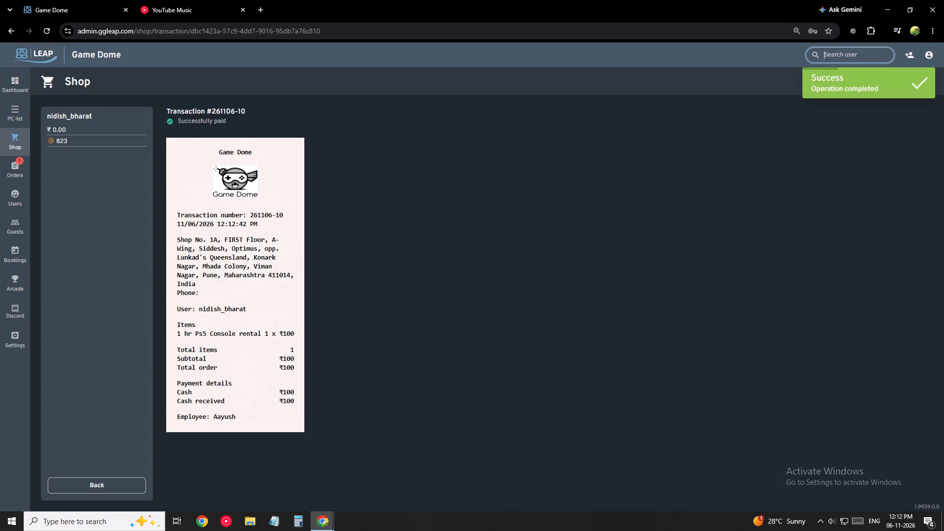
text(sahil)
click(901, 73)
click(908, 76)
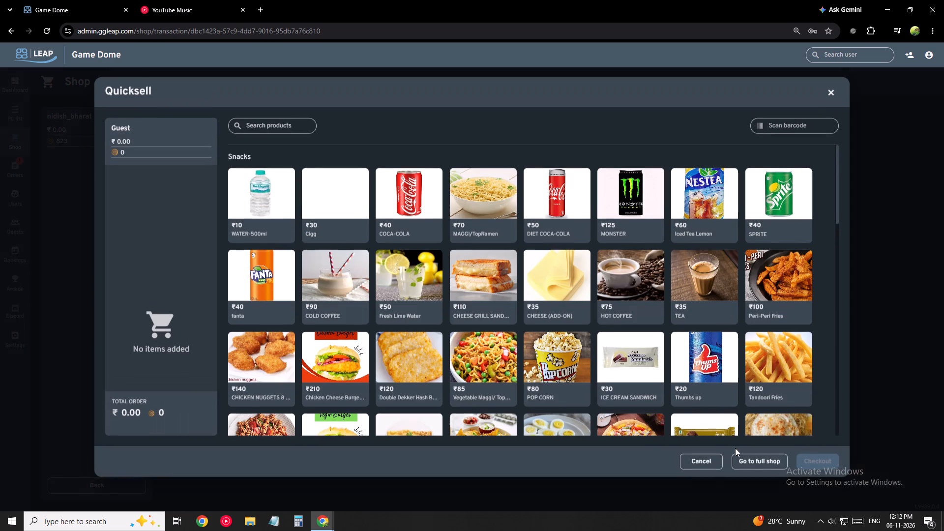
click(780, 458)
click(311, 153)
click(297, 149)
click(297, 160)
drag(186, 212, 79, 227)
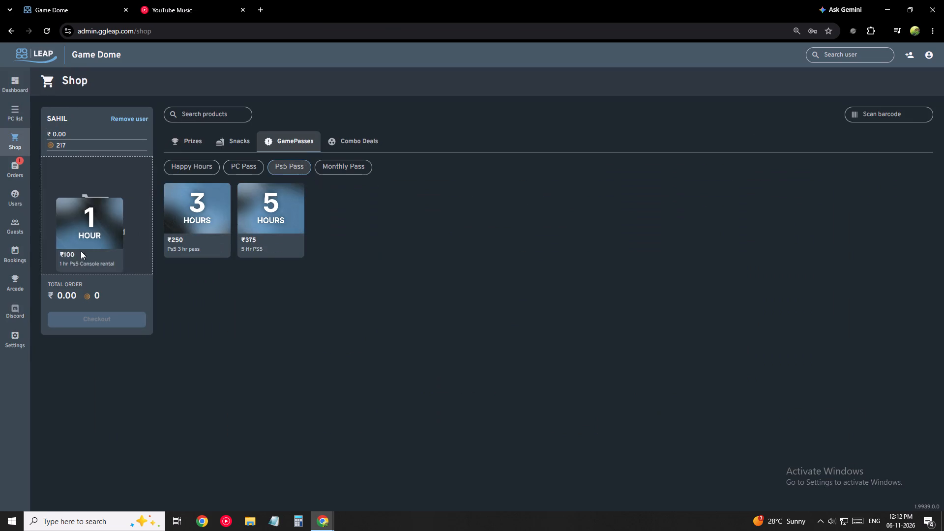
click(92, 312)
click(238, 247)
drag(234, 380, 233, 385)
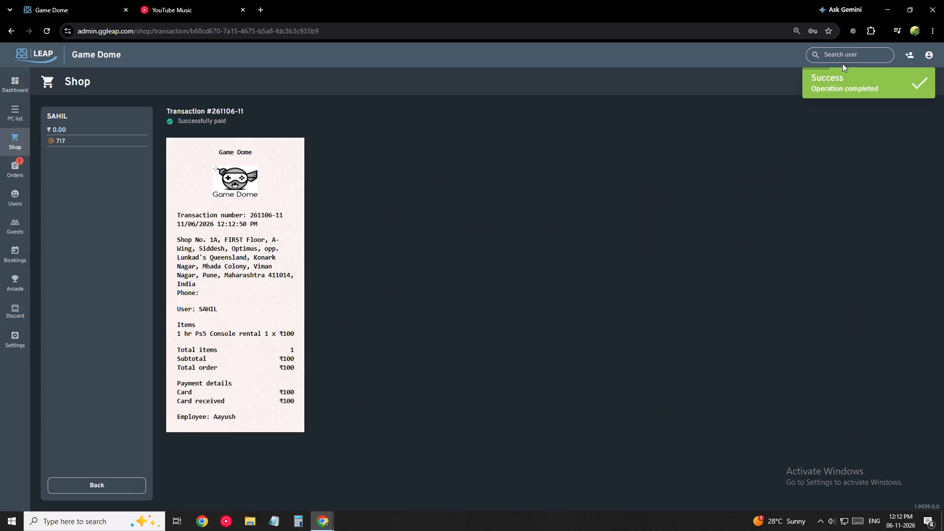
click(842, 63)
key(s)
key(r)
key(u)
key(a)
key(j)
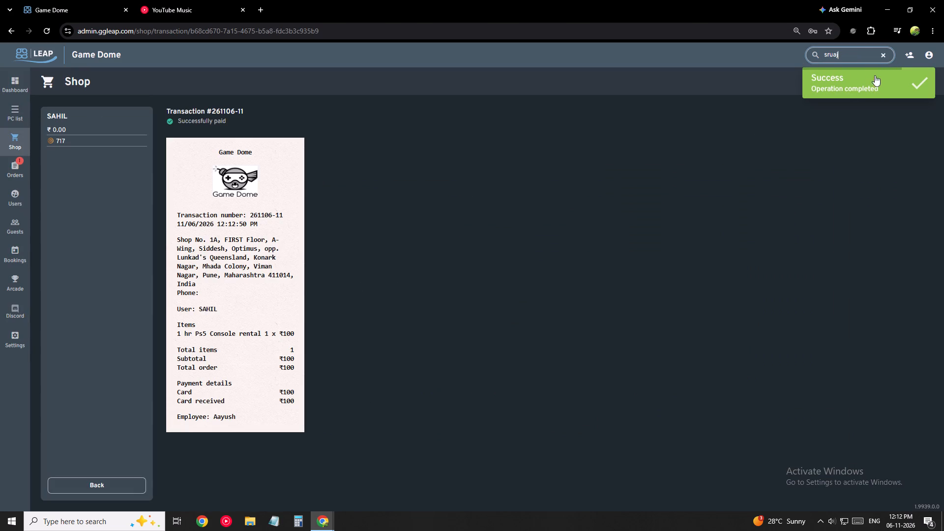
click(835, 52)
click(832, 53)
key(BackSpace)
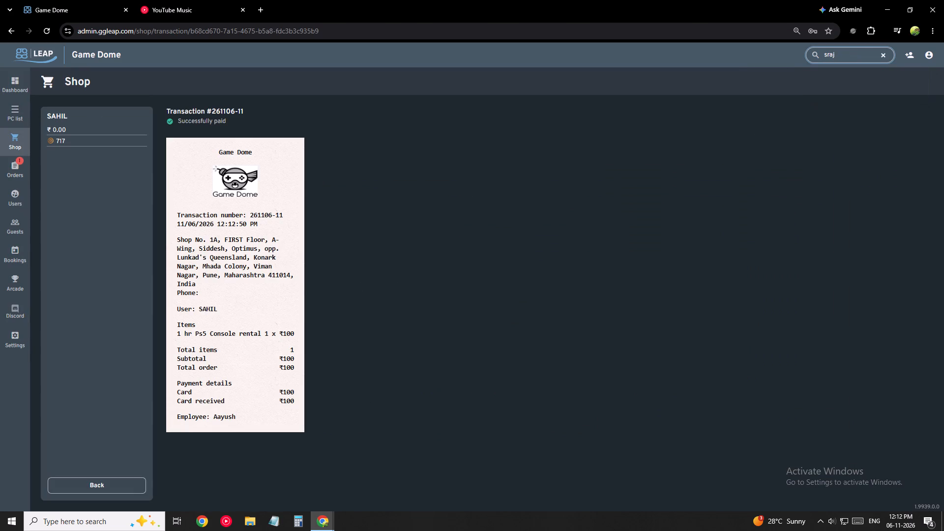
key(BackSpace)
text(ur)
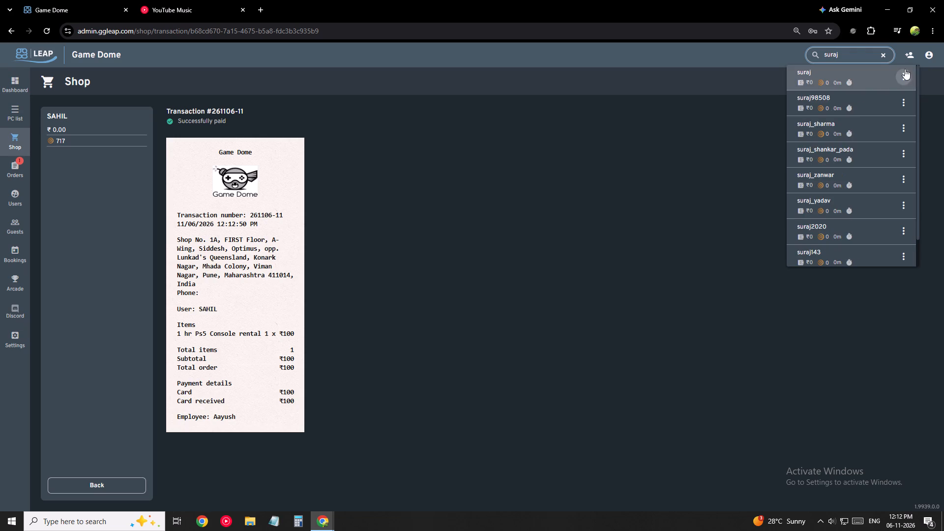
click(905, 69)
click(921, 79)
click(756, 456)
Add one 1 hr Ps5 Console rental for ₹100 to suraj's order and charge it to credit card.
click(295, 144)
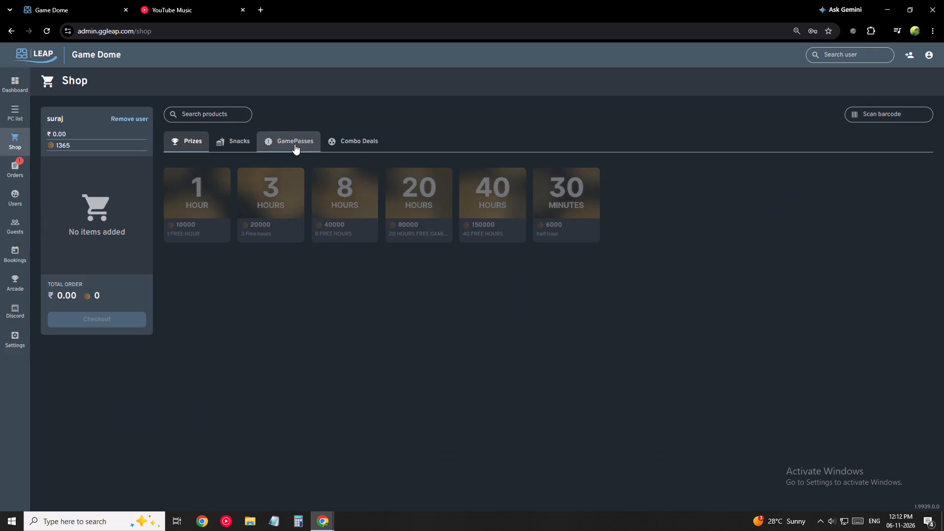
click(291, 164)
drag(188, 220, 90, 221)
drag(74, 329, 83, 326)
click(107, 320)
click(212, 245)
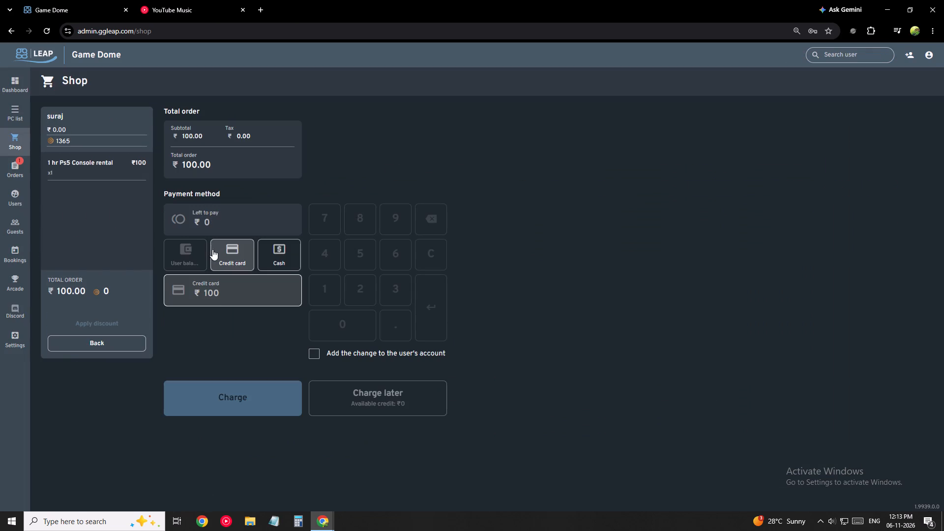
click(217, 379)
click(183, 389)
Check the order history for the newly recorded sales, then return to the PC list.
click(1, 152)
click(3, 159)
click(227, 108)
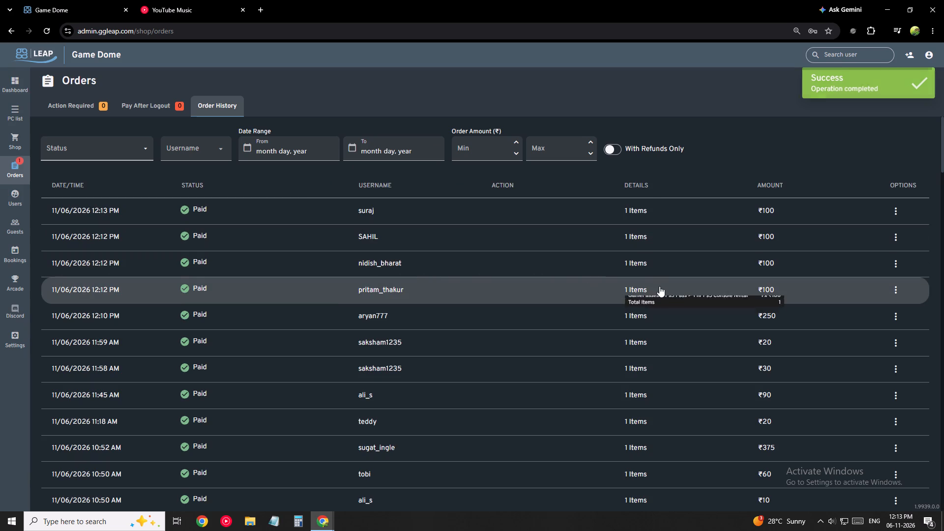
click(0, 110)
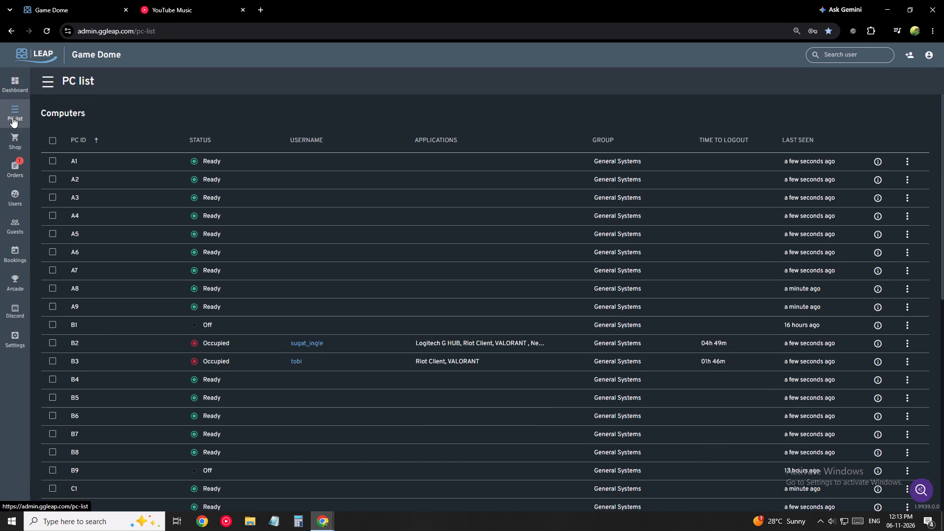
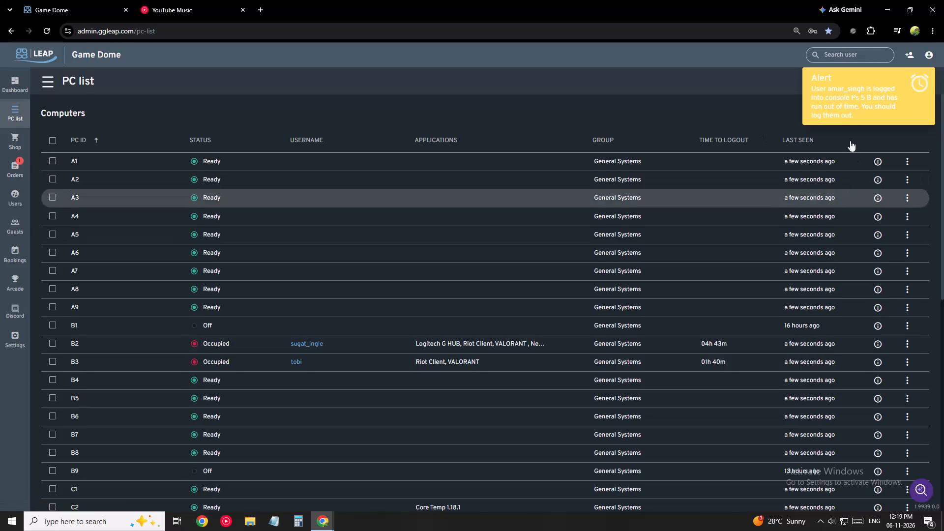
Dismiss the out-of-time alert for console Ps 5 B and check which computers and consoles are in use.
click(848, 82)
scroll(711, 310, down, 4)
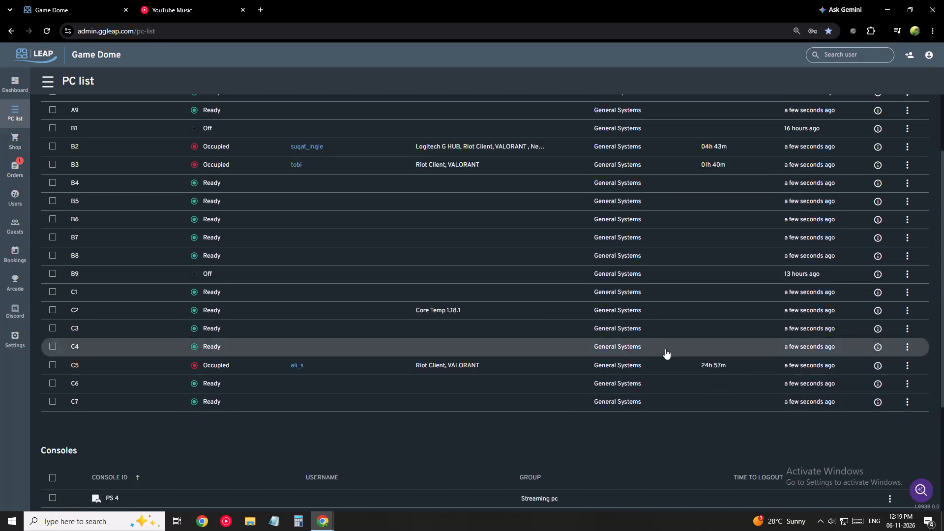
scroll(665, 349, down, 5)
scroll(616, 442, up, 1)
scroll(610, 450, down, 1)
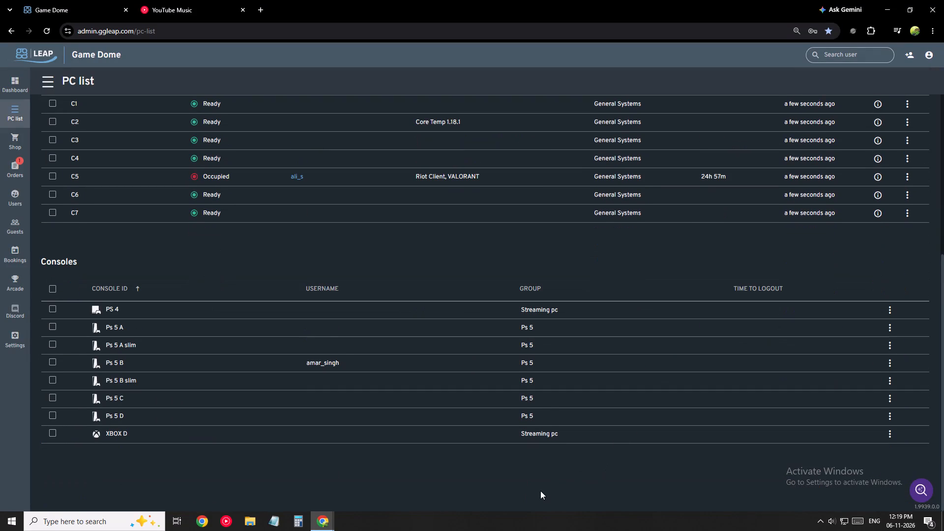
click(83, 0)
click(853, 47)
click(861, 52)
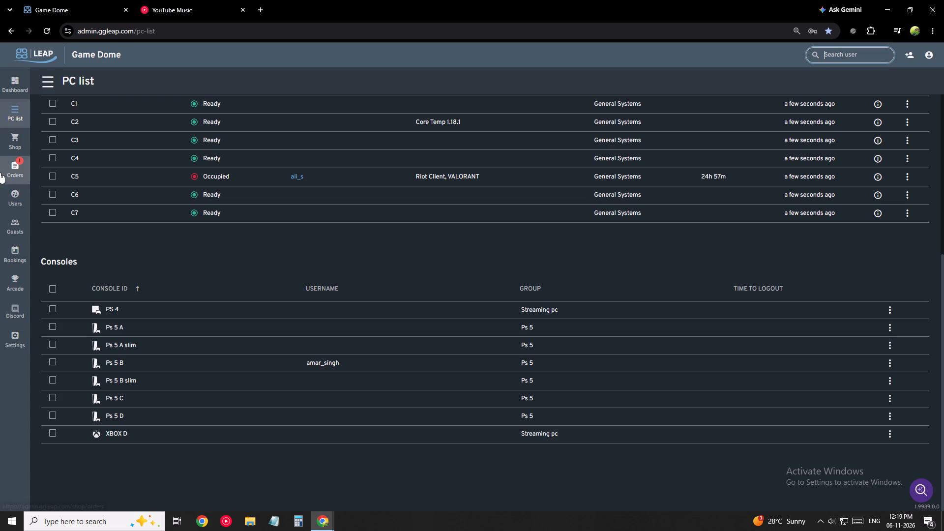
Open the order history to review the most recent sales.
click(0, 173)
click(216, 102)
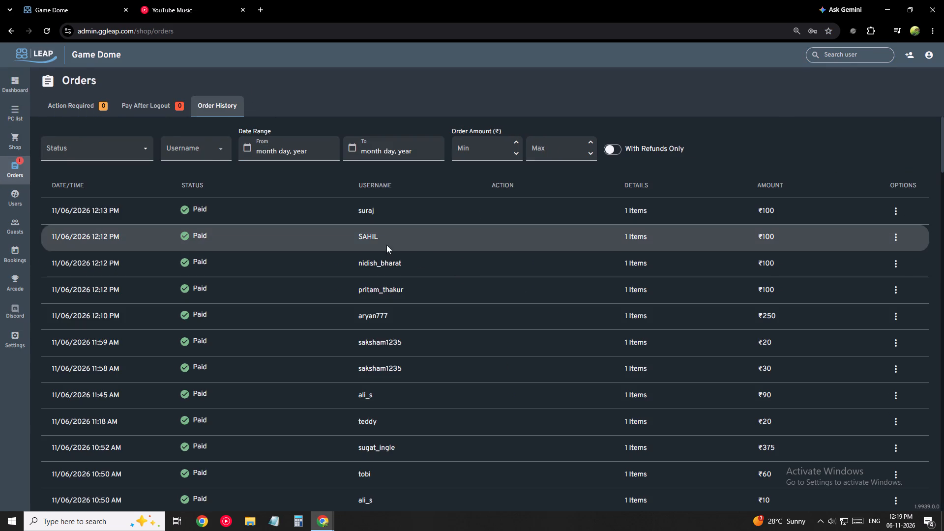
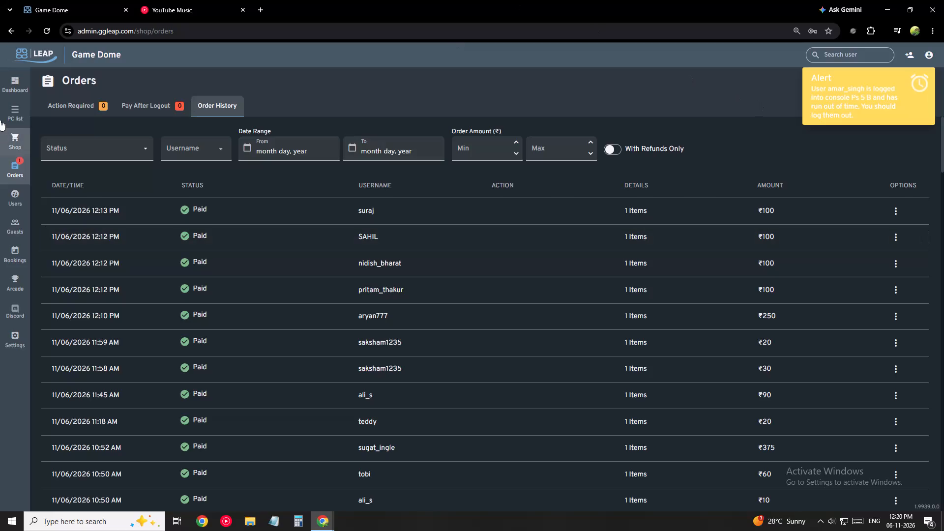
Sell the customer logged into console Ps 5 B a 5 Hr PS5 pass for ₹375, paid by credit card.
click(0, 118)
scroll(256, 292, down, 11)
click(319, 363)
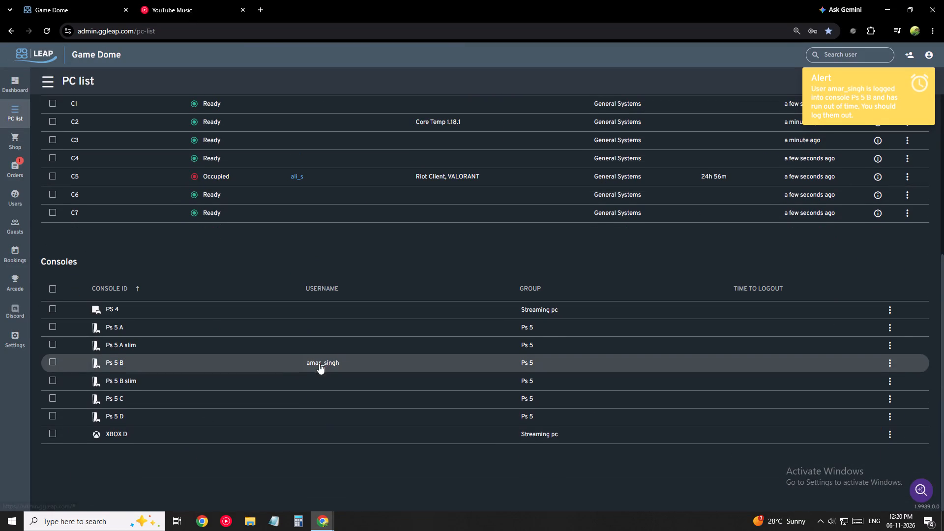
click(362, 371)
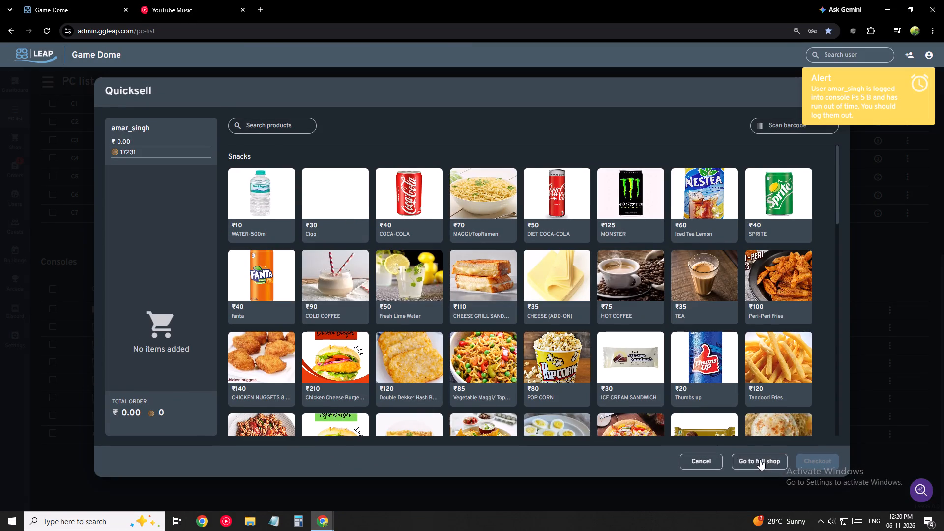
click(760, 459)
click(282, 153)
click(275, 148)
click(241, 155)
click(242, 163)
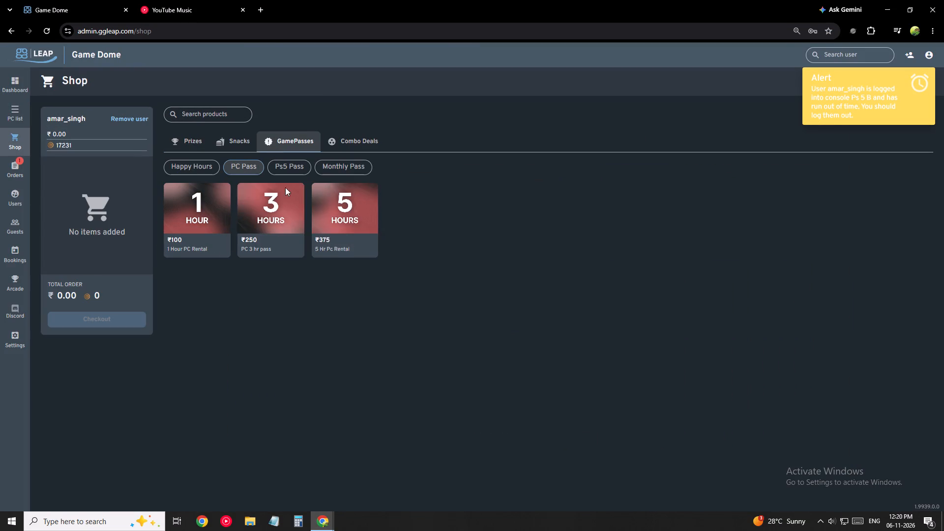
click(293, 169)
drag(340, 220, 108, 228)
click(116, 321)
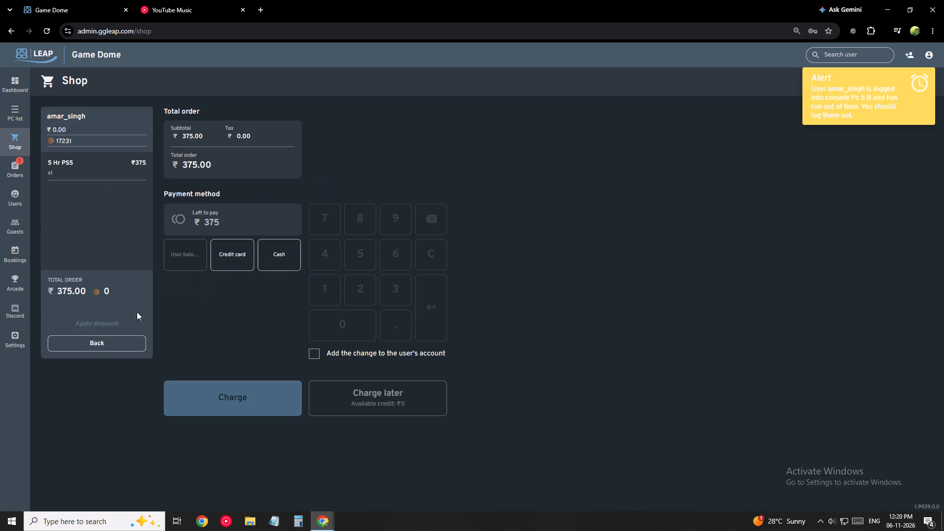
click(245, 258)
click(240, 390)
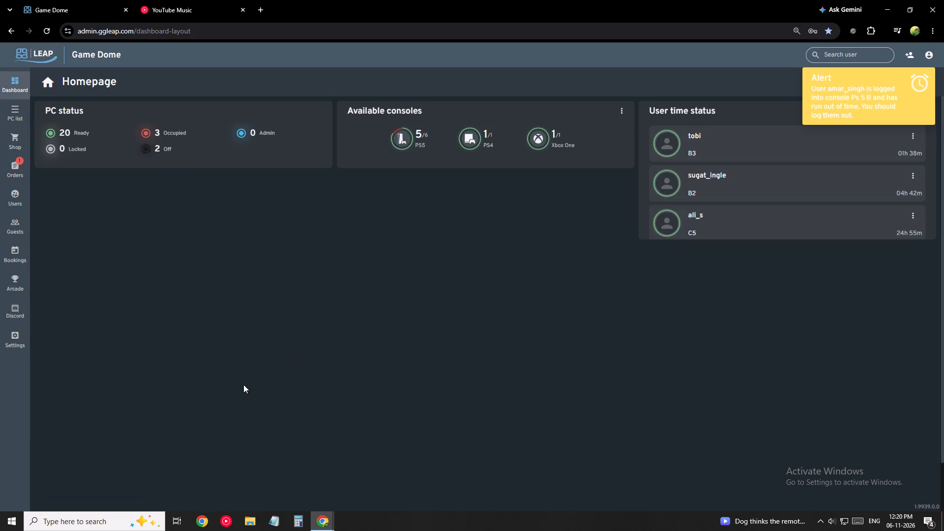
Dismiss the out-of-time alert for console Ps 5 B.
click(822, 89)
Sell one Cigg for ₹30 to the customer on console Ps 5 B, charged by credit card.
click(1, 109)
scroll(209, 272, down, 1)
scroll(210, 280, up, 1)
scroll(210, 284, down, 11)
click(323, 364)
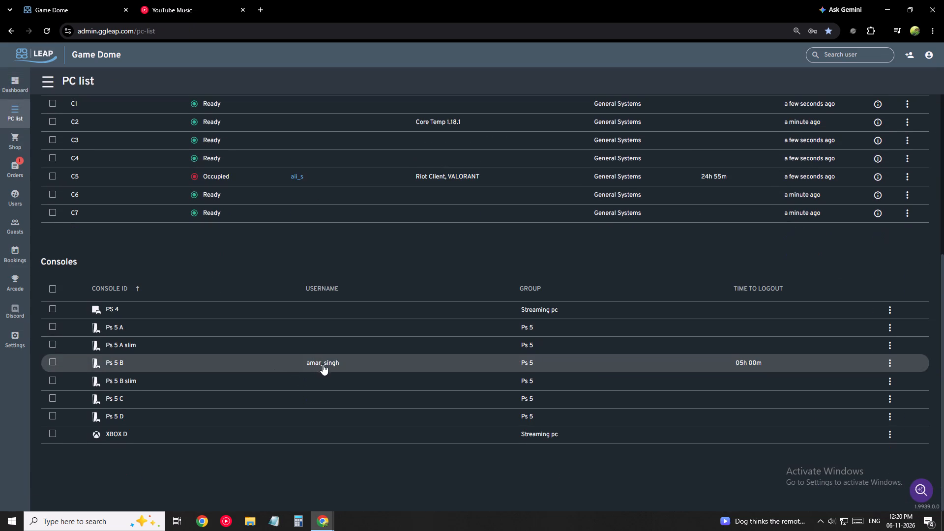
click(360, 369)
drag(325, 206, 147, 354)
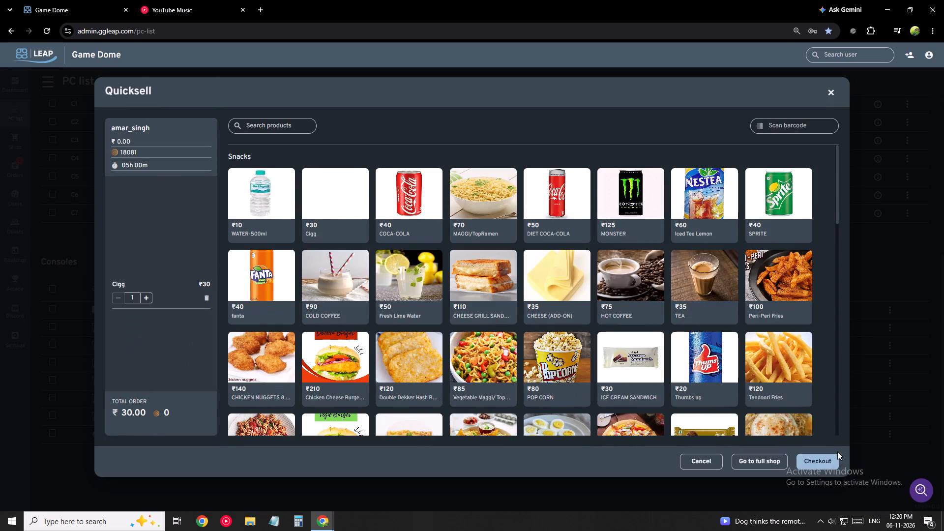
click(814, 461)
click(214, 251)
click(232, 405)
Switch to the GD VIMAN MNAGAR spreadsheet and go to the Customer credit entries on the daily exp sheet.
key(alt+Tab)
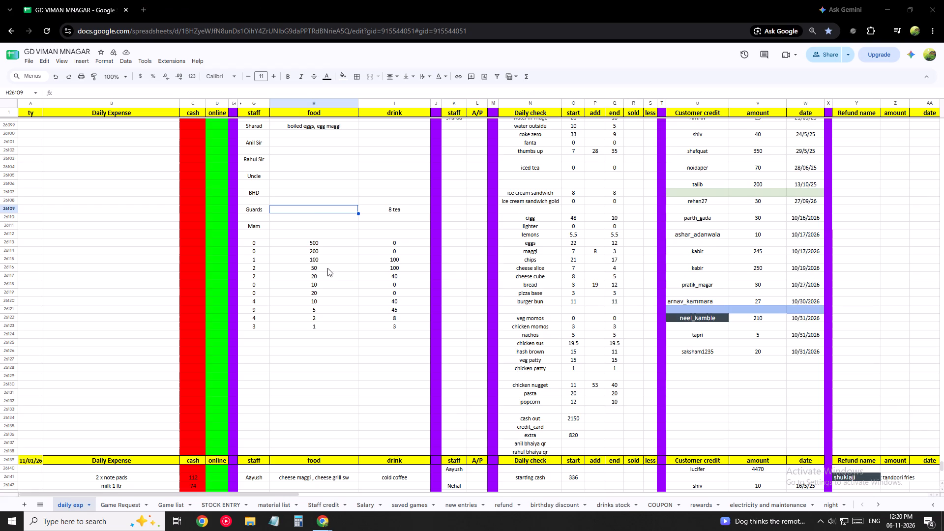
scroll(613, 341, down, 2)
scroll(718, 265, down, 6)
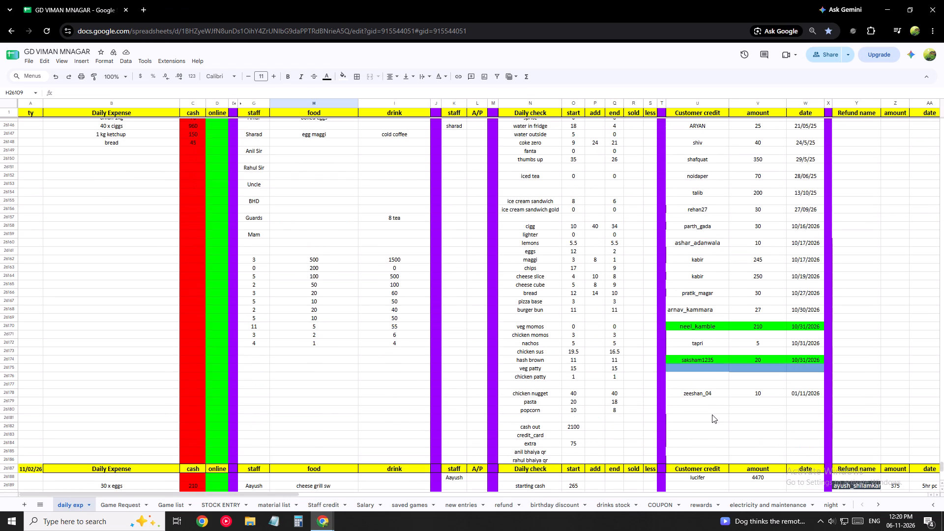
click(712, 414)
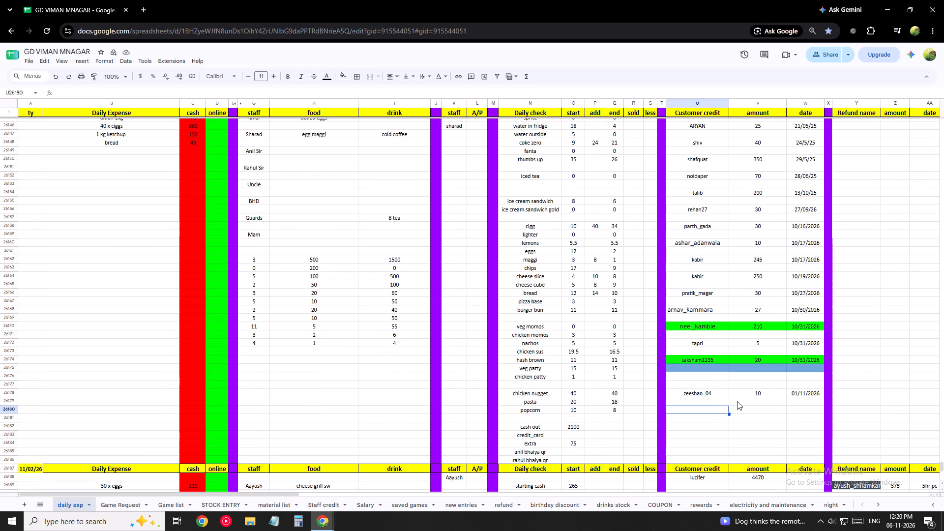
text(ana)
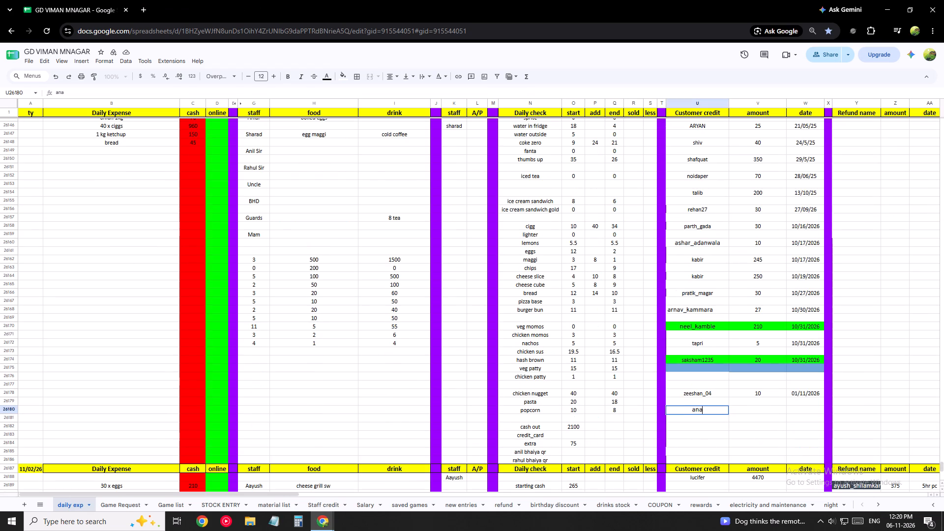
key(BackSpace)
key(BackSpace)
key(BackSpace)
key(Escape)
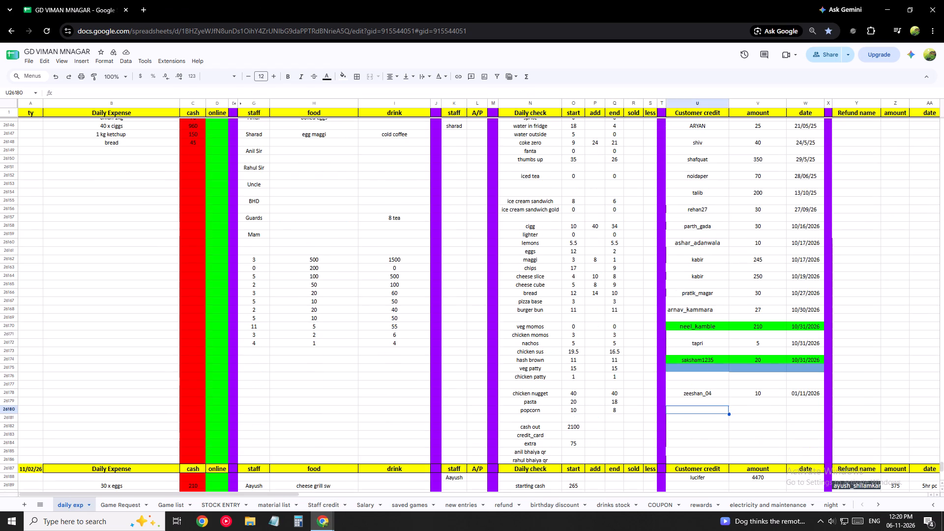
Add the Ps 5 B customer's username with amount 30 below the last Customer credit entry of the 11/06/26 section.
scroll(719, 428, down, 20)
scroll(719, 428, down, 1)
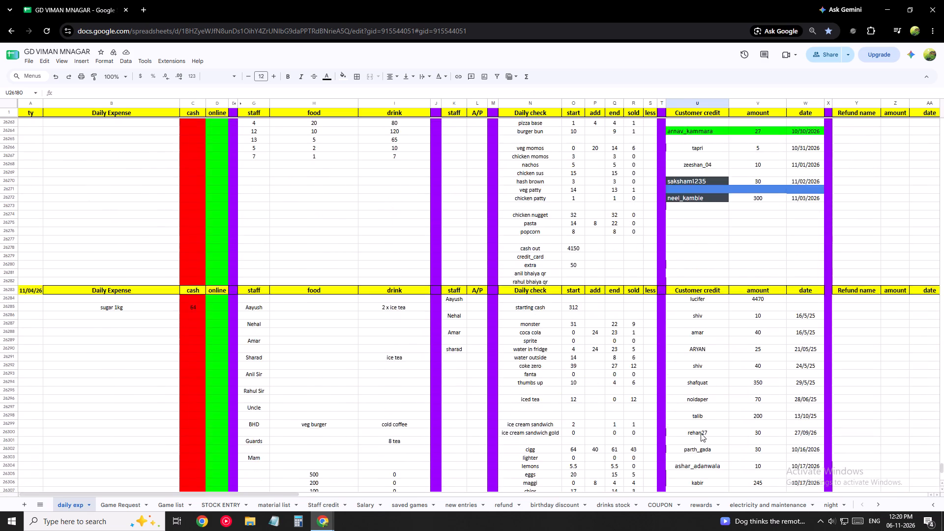
scroll(701, 433, down, 6)
scroll(712, 442, up, 1)
scroll(712, 442, down, 7)
scroll(703, 452, up, 1)
scroll(703, 452, down, 7)
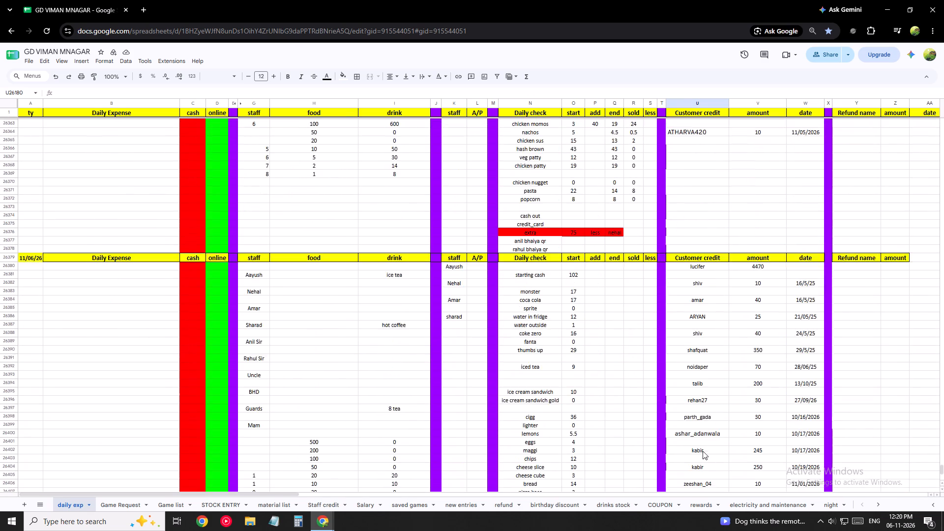
scroll(703, 451, down, 5)
click(695, 188)
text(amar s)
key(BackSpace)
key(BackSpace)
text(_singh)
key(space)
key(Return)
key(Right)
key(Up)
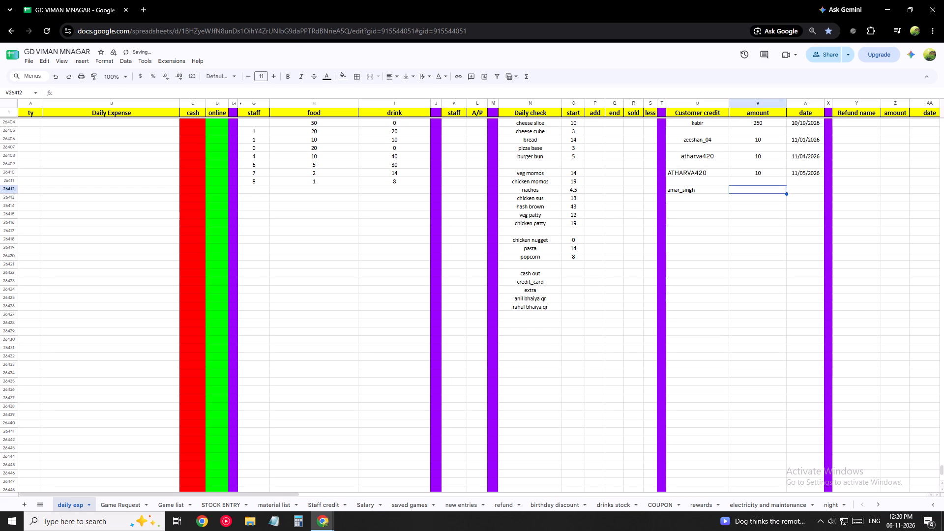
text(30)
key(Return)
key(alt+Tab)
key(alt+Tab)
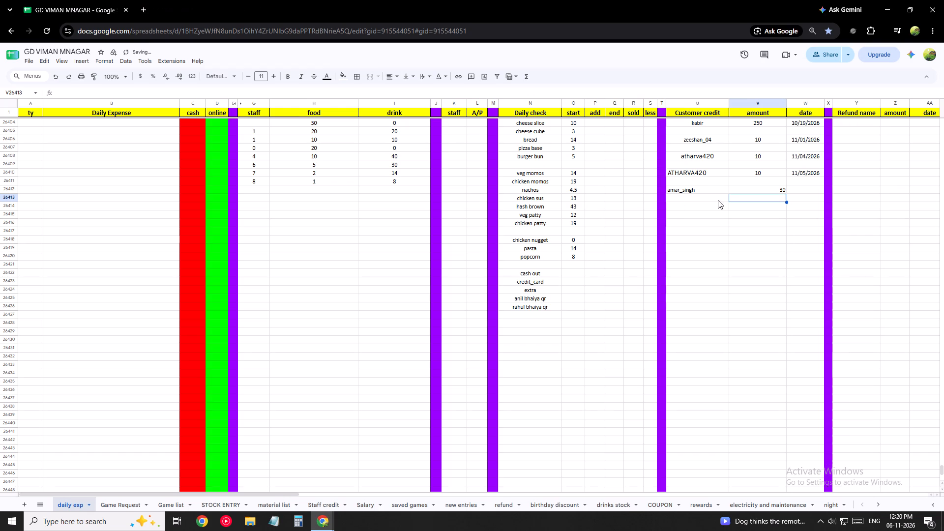
Centre-align the username and amount of the new Customer credit entry.
drag(713, 199, 781, 188)
click(391, 77)
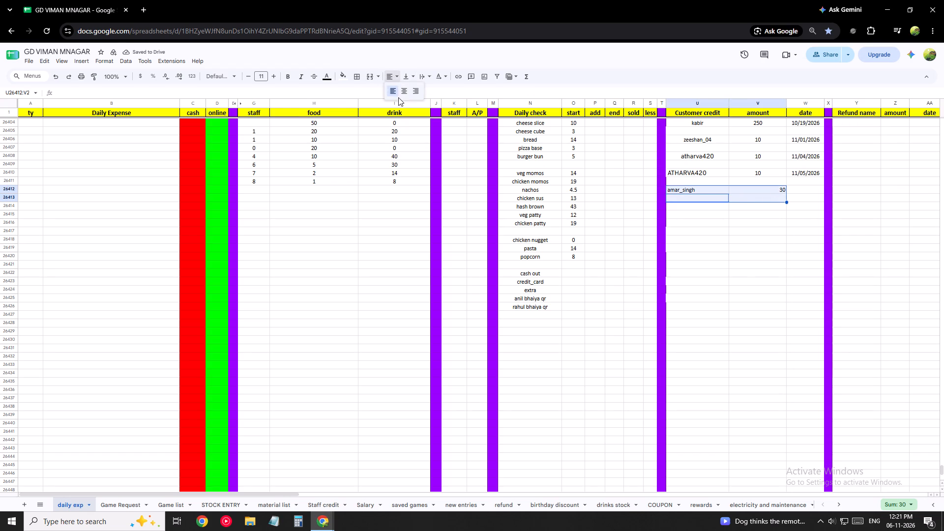
click(403, 92)
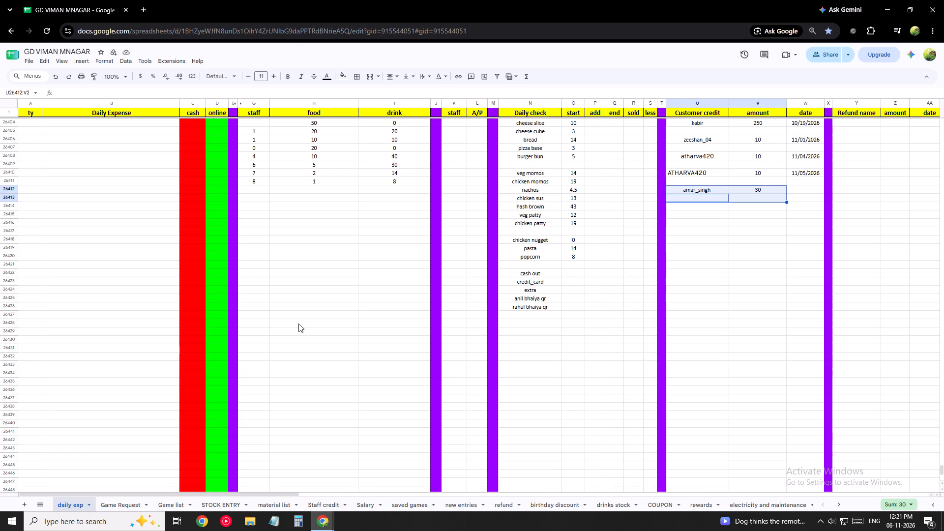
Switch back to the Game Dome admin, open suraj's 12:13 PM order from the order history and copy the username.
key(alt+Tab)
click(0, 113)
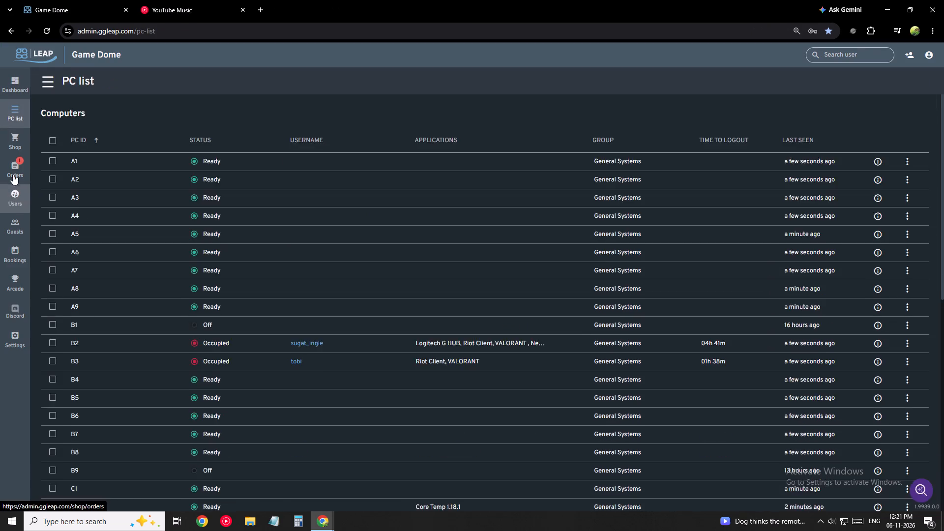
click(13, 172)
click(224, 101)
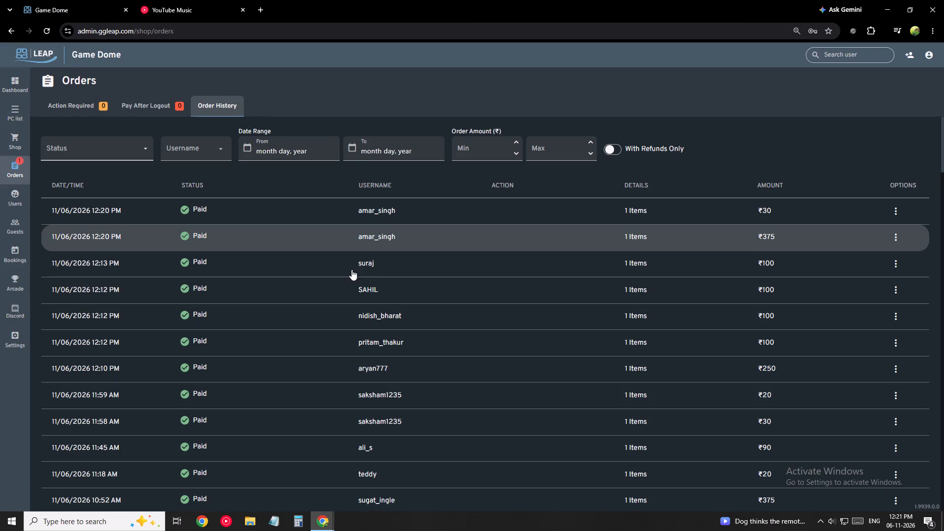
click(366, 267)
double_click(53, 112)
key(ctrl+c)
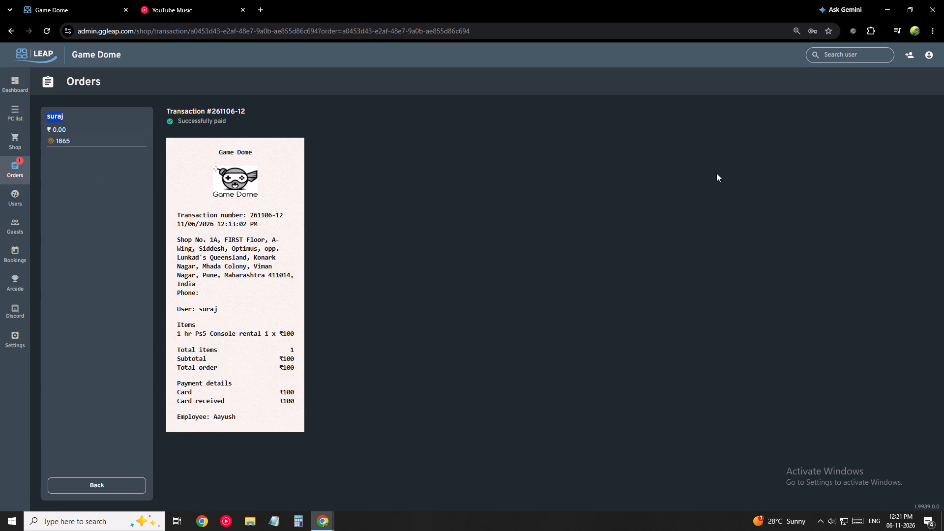
click(862, 57)
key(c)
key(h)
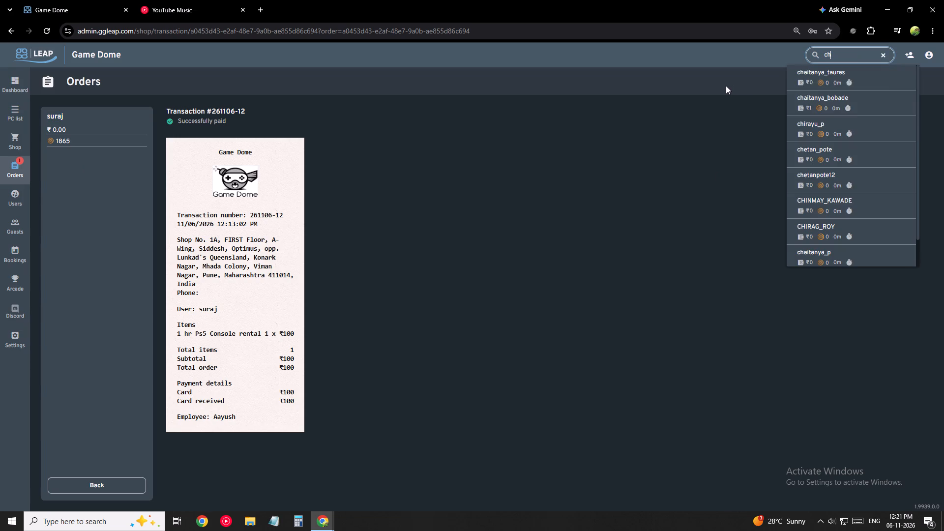
click(908, 134)
click(920, 138)
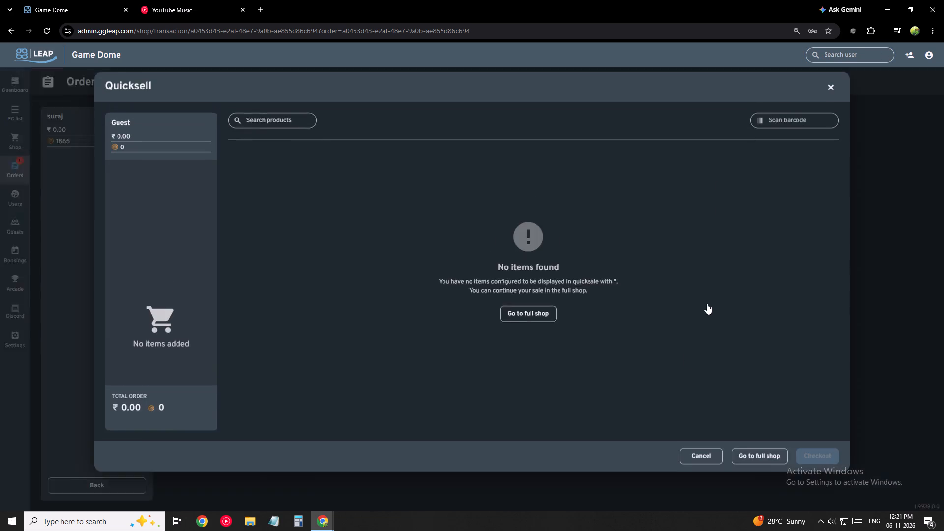
click(766, 461)
click(303, 143)
click(295, 173)
drag(207, 202, 80, 215)
click(107, 320)
click(257, 260)
click(266, 261)
click(209, 384)
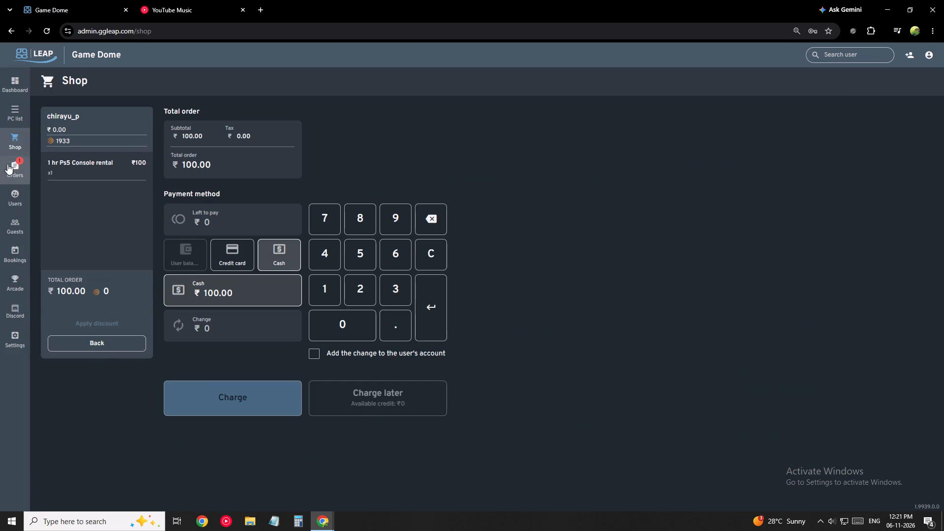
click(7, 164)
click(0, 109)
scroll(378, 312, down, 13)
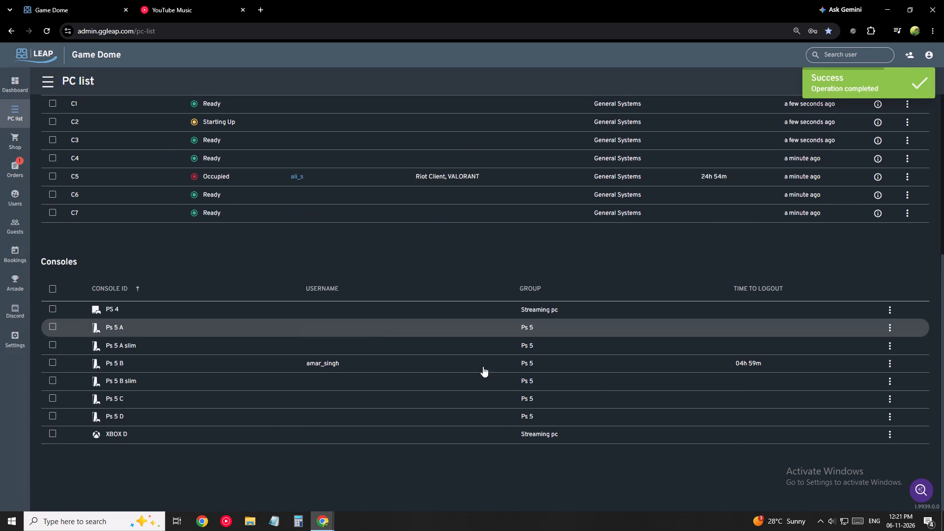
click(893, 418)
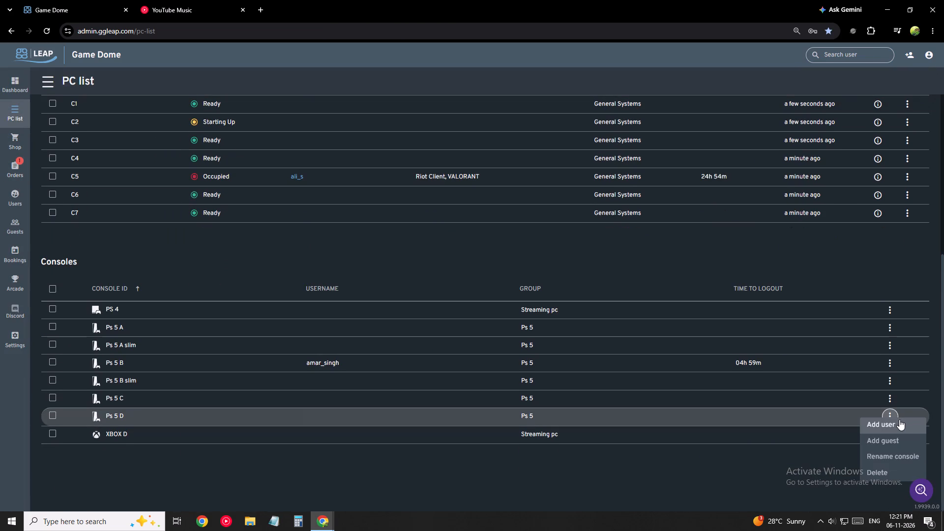
Open SAHIL's 12:12 PM order from the order history to review it, and return to the list.
click(0, 166)
click(233, 99)
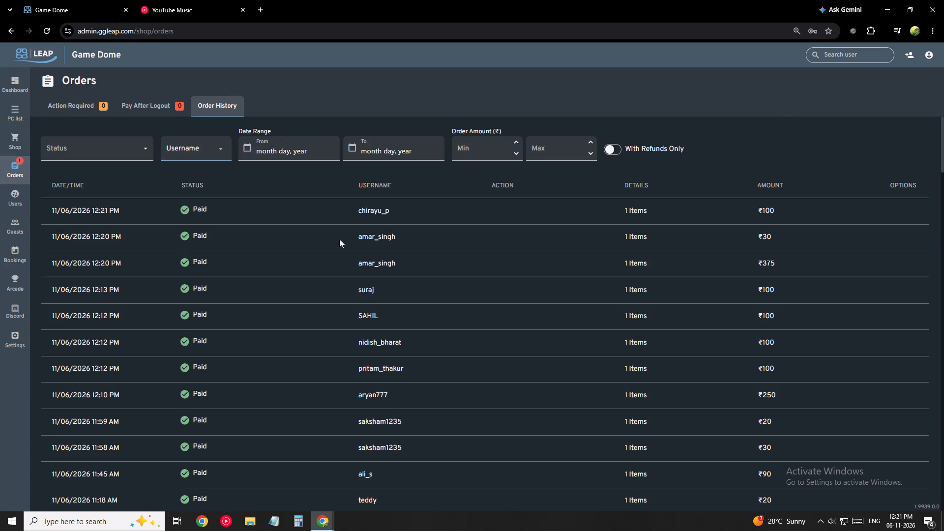
click(369, 316)
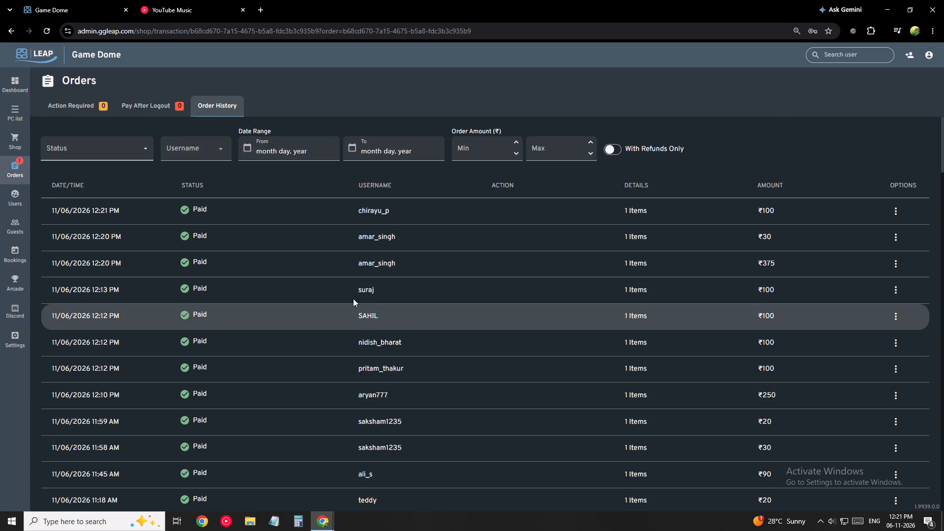
click(127, 485)
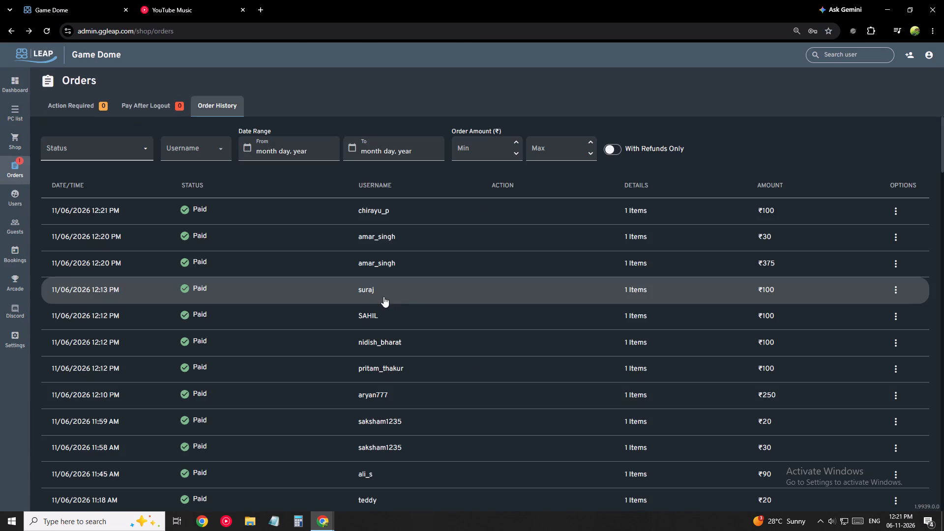
Copy the usernames one by one from suraj's order and the two ₹100 orders listed directly below SAHIL's.
click(367, 294)
double_click(46, 116)
key(ctrl+c)
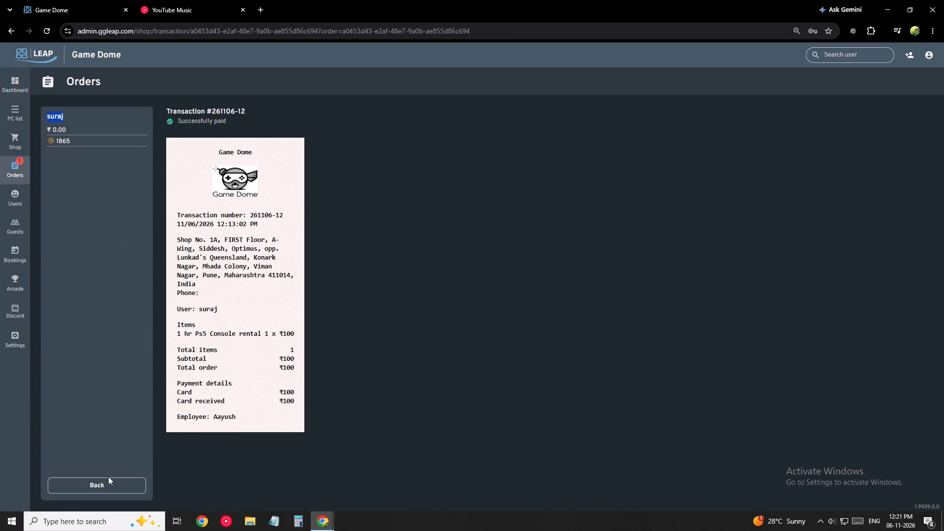
click(103, 480)
click(395, 348)
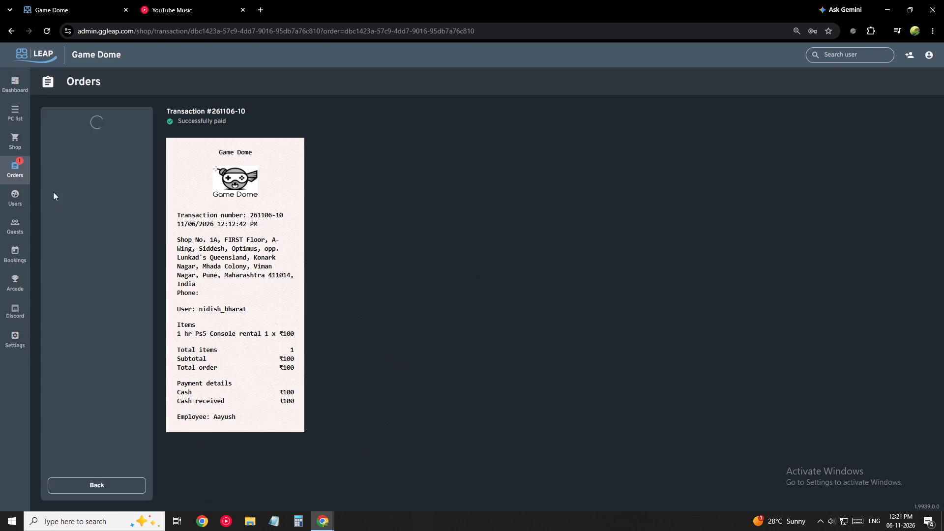
double_click(57, 122)
key(ctrl+c)
click(102, 484)
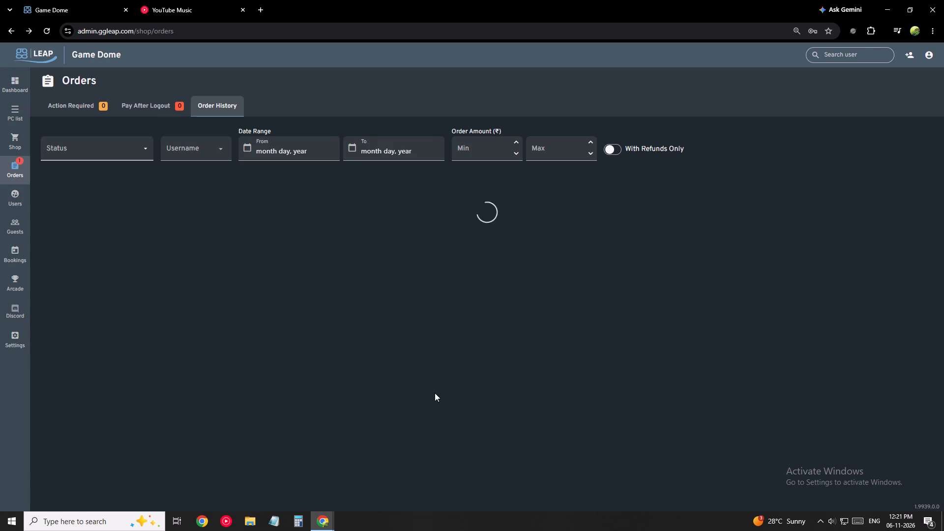
click(375, 373)
double_click(63, 118)
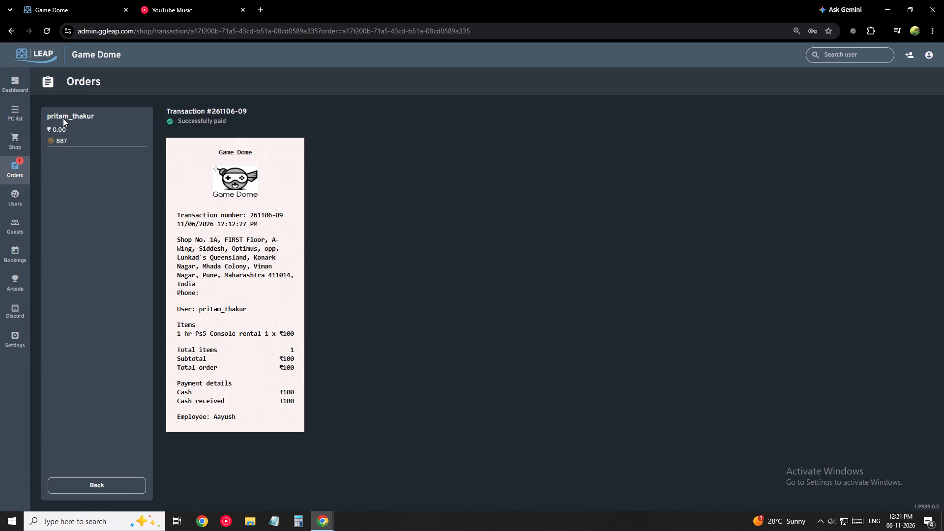
key(ctrl+c)
Log the customer from the currently open ₹100 order into console Ps 5 C, using the most recently copied username.
click(0, 112)
scroll(207, 344, down, 11)
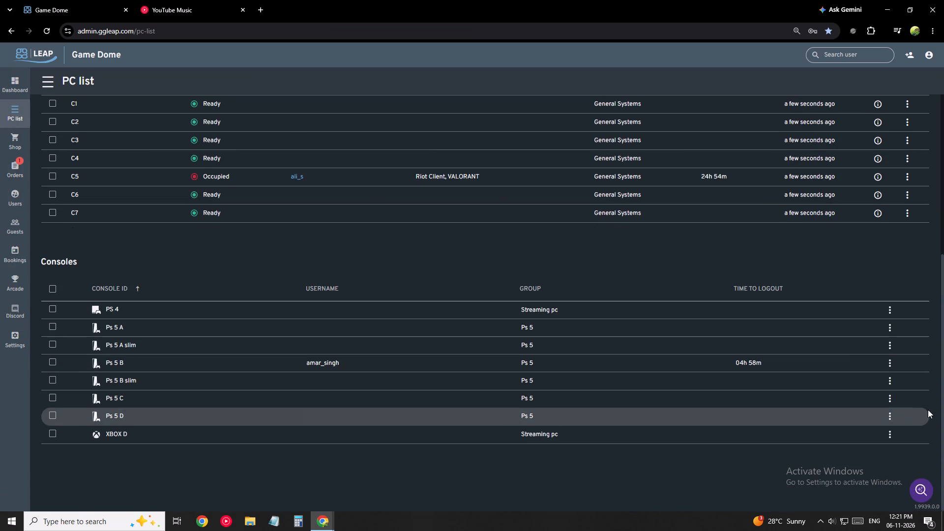
click(891, 383)
click(656, 482)
drag(885, 398, 889, 398)
click(893, 398)
click(447, 279)
key(ctrl+v)
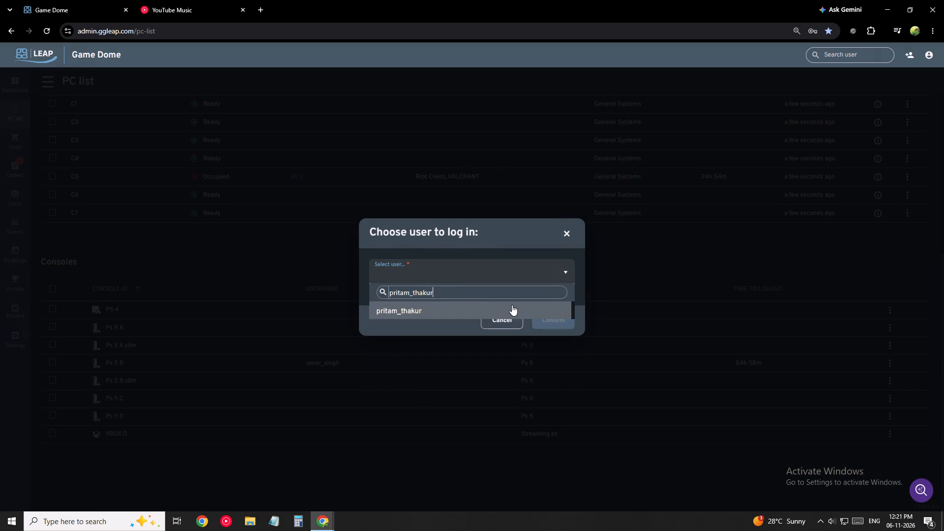
drag(512, 305, 521, 308)
click(558, 319)
Add the customer from the ₹100 order directly below SAHIL's to console Ps 5 C, using the second most recent copied username.
click(895, 402)
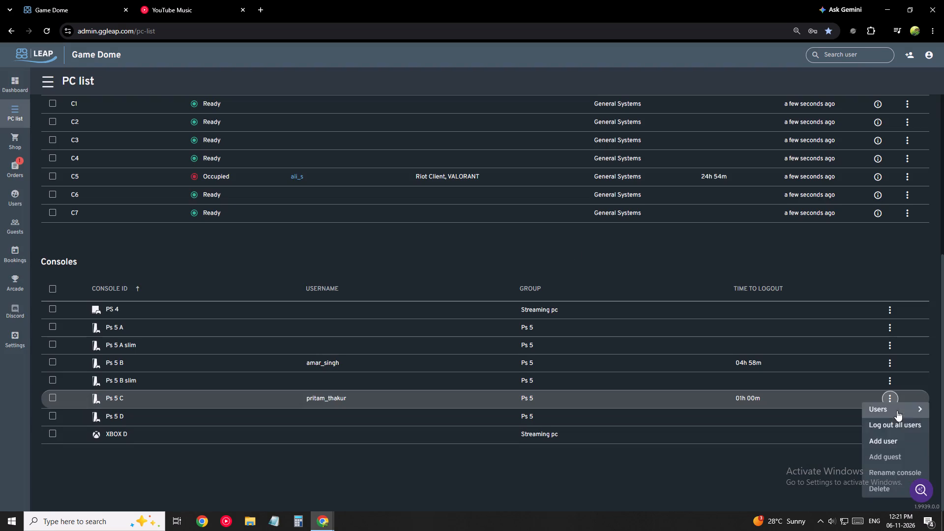
click(901, 440)
click(414, 277)
key(super+v)
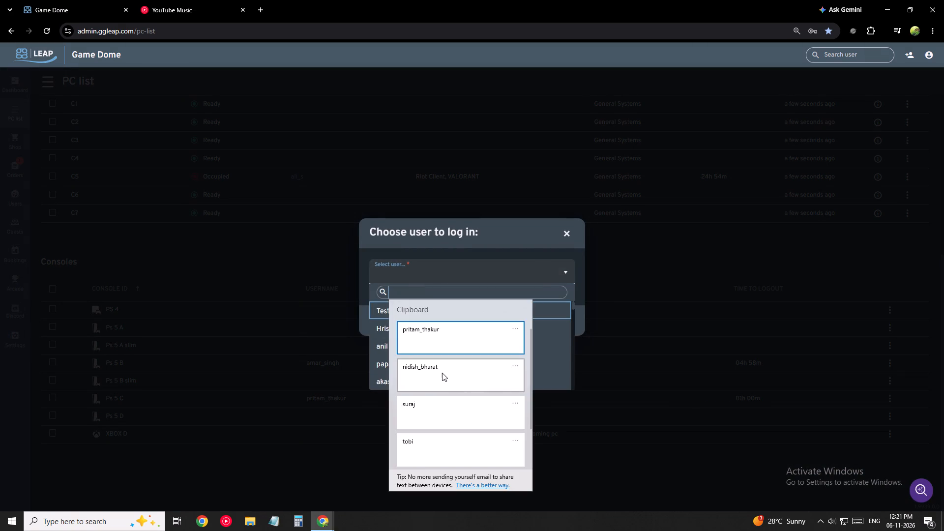
click(442, 373)
key(ctrl+v)
click(484, 305)
click(555, 321)
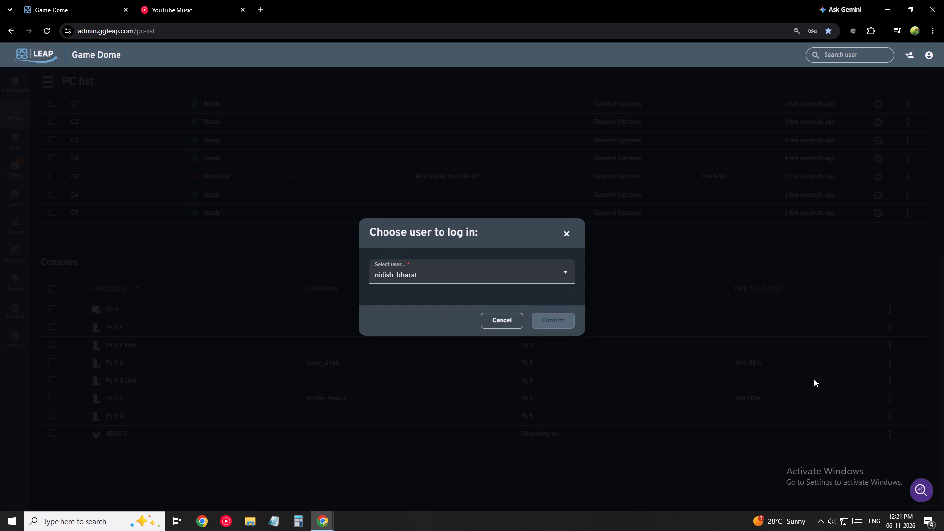
Add user suraj to console Ps 5 C, using the earlier copied username.
click(895, 396)
click(898, 437)
click(437, 277)
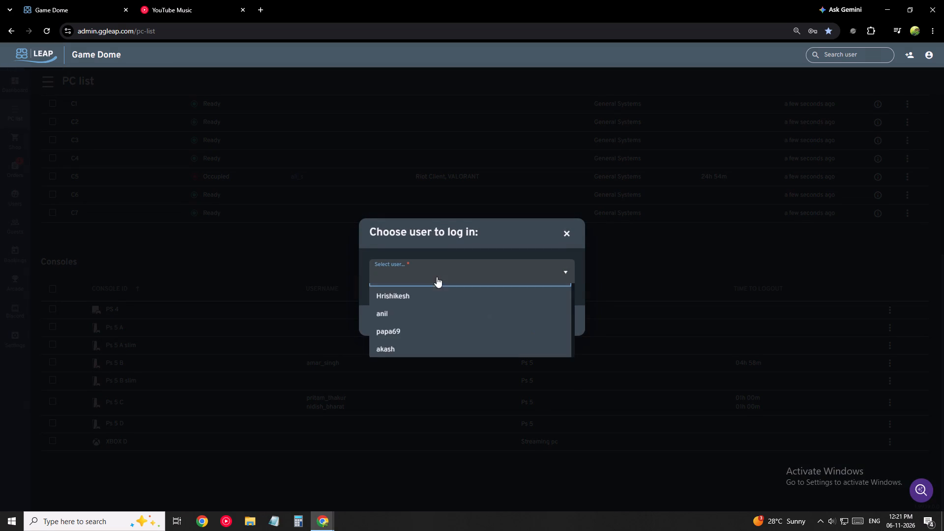
key(super+v)
click(466, 416)
key(ctrl+v)
click(461, 295)
click(494, 307)
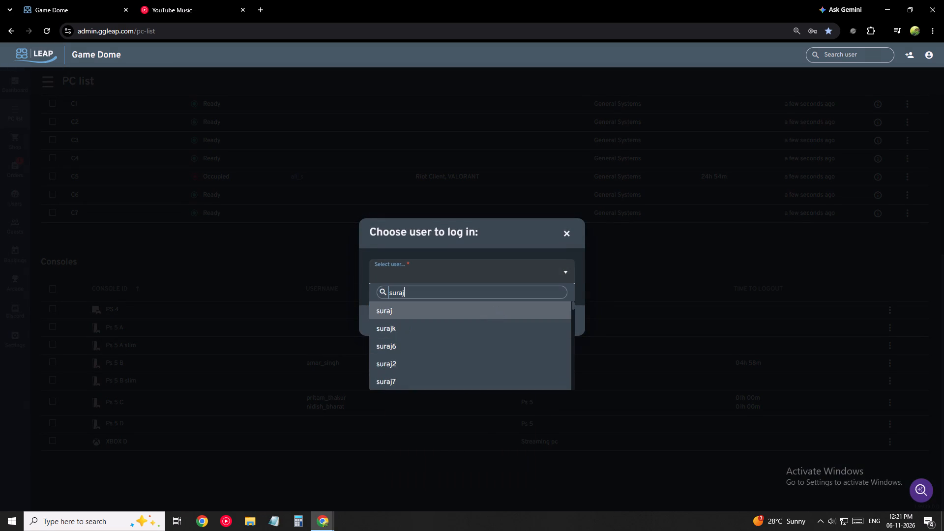
click(462, 294)
click(478, 307)
click(548, 315)
click(5, 176)
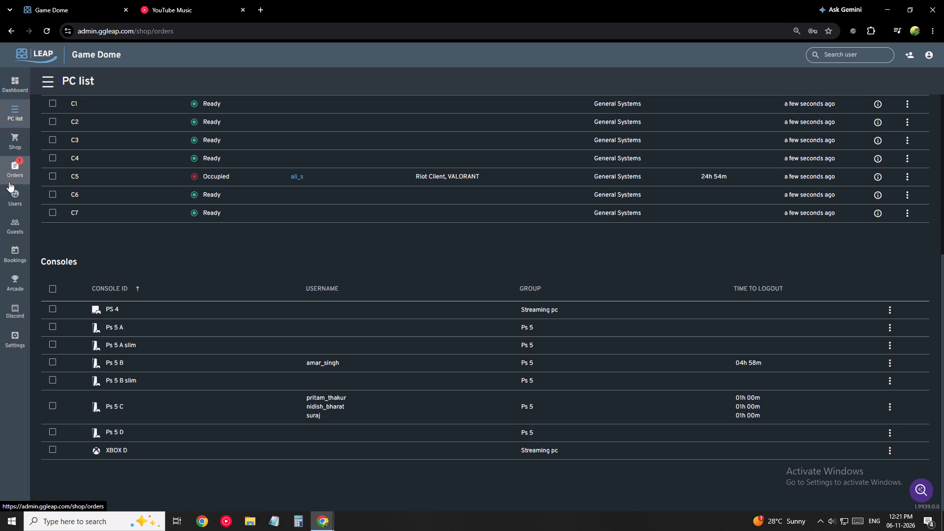
click(201, 115)
scroll(311, 347, down, 3)
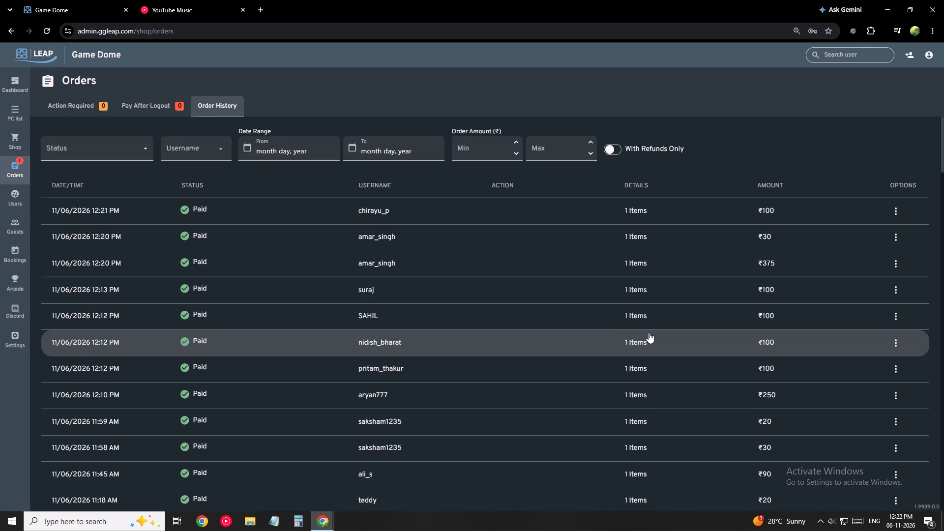
click(350, 392)
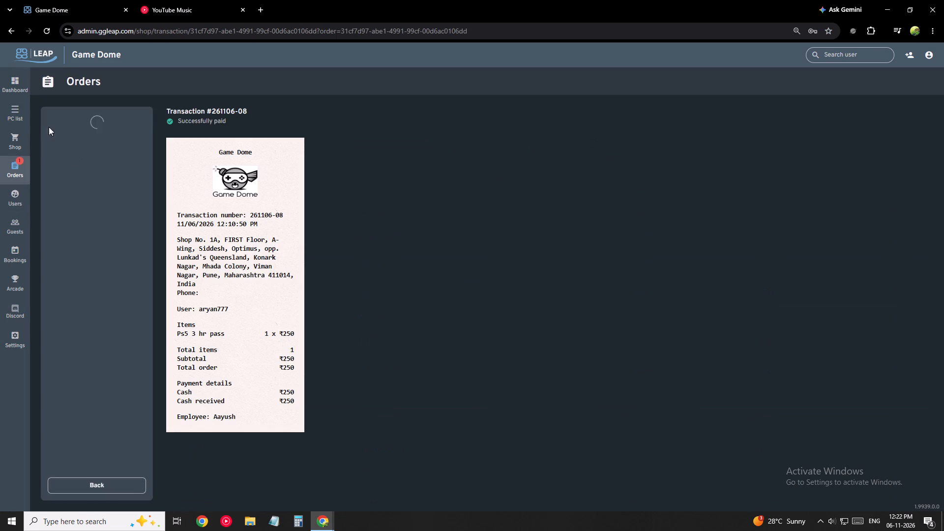
double_click(56, 113)
key(ctrl+c)
click(8, 111)
scroll(294, 359, down, 13)
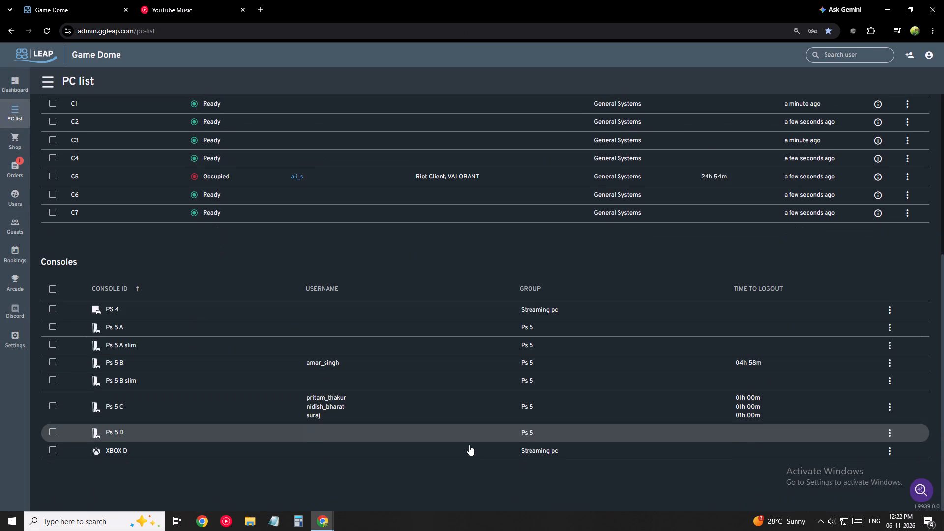
click(884, 440)
click(900, 438)
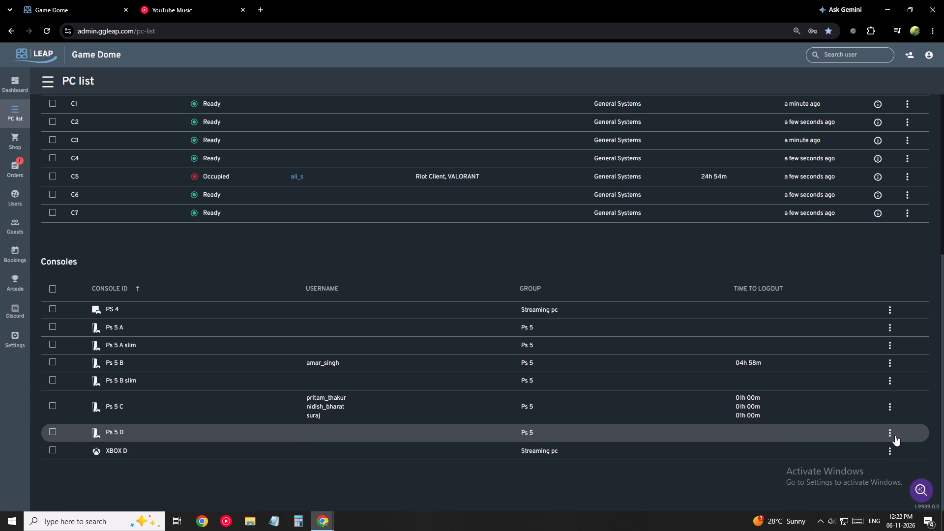
click(895, 435)
click(915, 438)
click(890, 432)
click(903, 440)
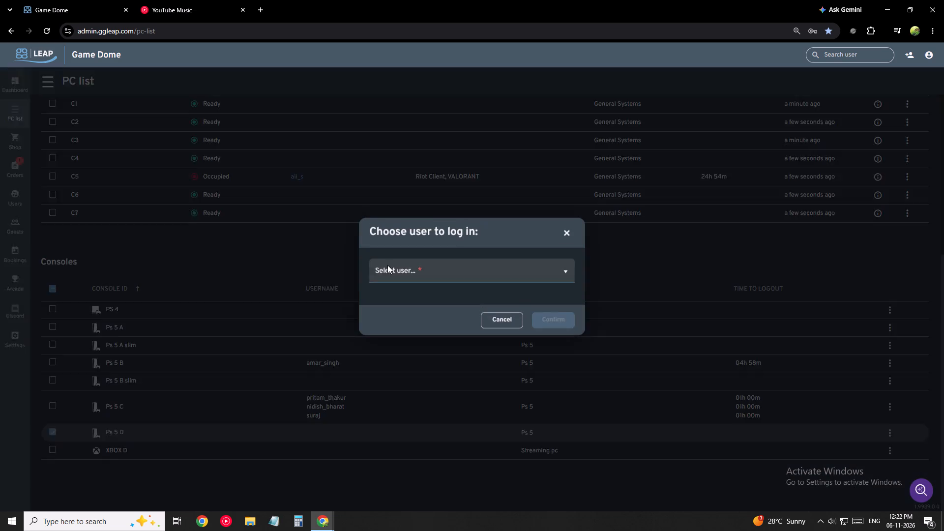
click(408, 273)
key(ctrl+v)
click(514, 311)
click(548, 321)
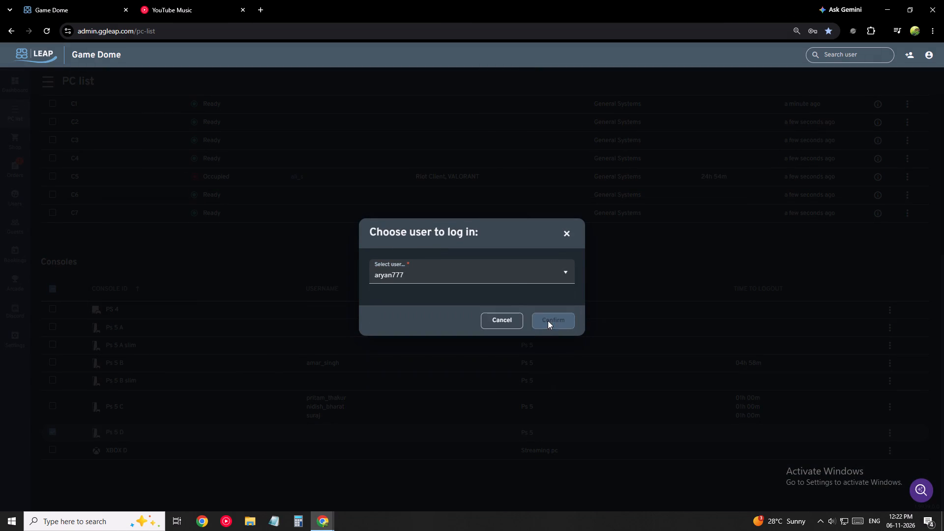
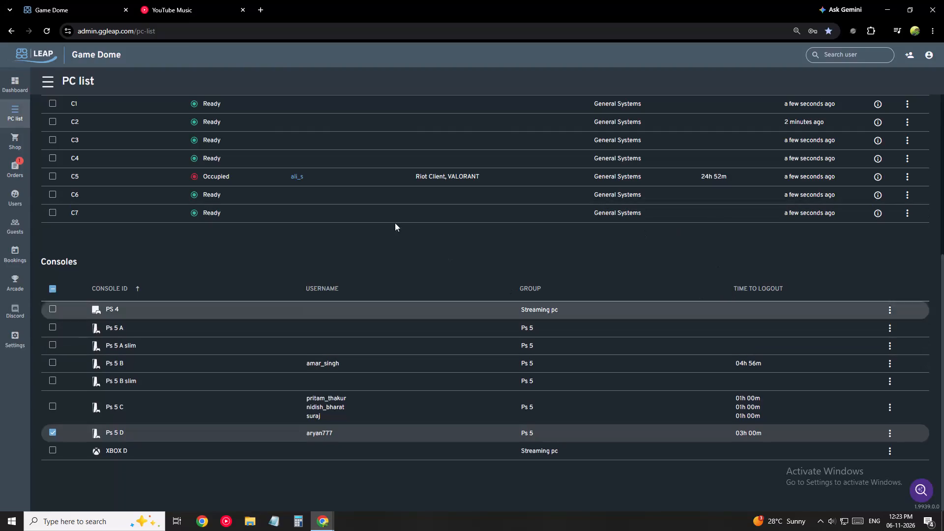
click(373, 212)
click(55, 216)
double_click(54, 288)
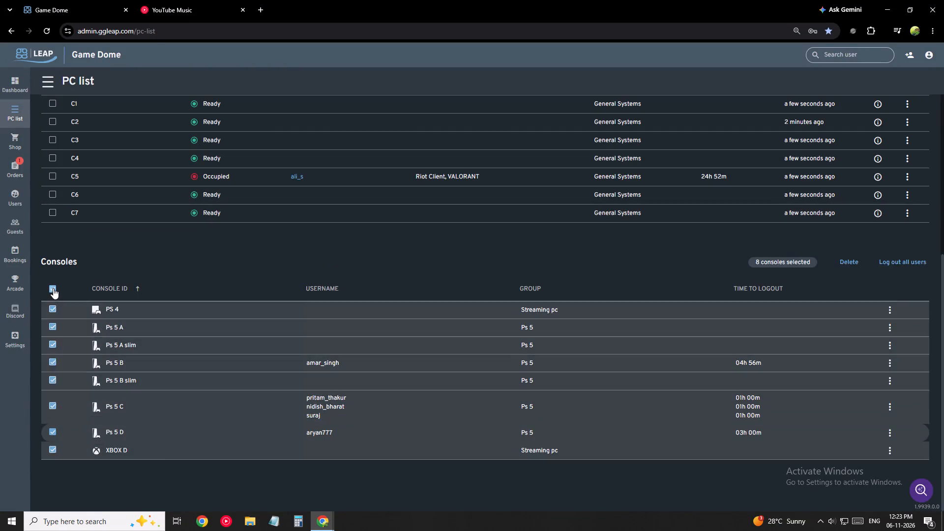
Open SAHIL's 12:12 PM ₹100 order from the order history and copy the username.
click(10, 184)
click(12, 163)
click(230, 101)
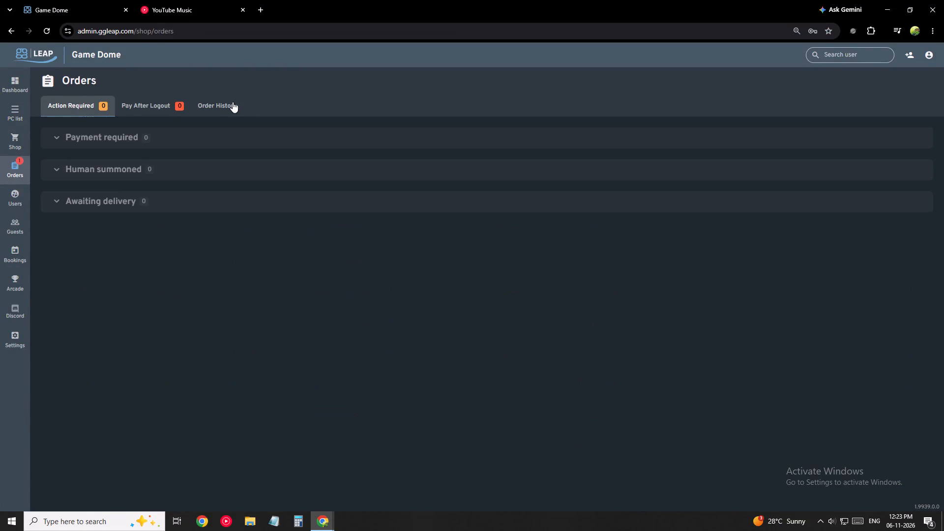
click(221, 96)
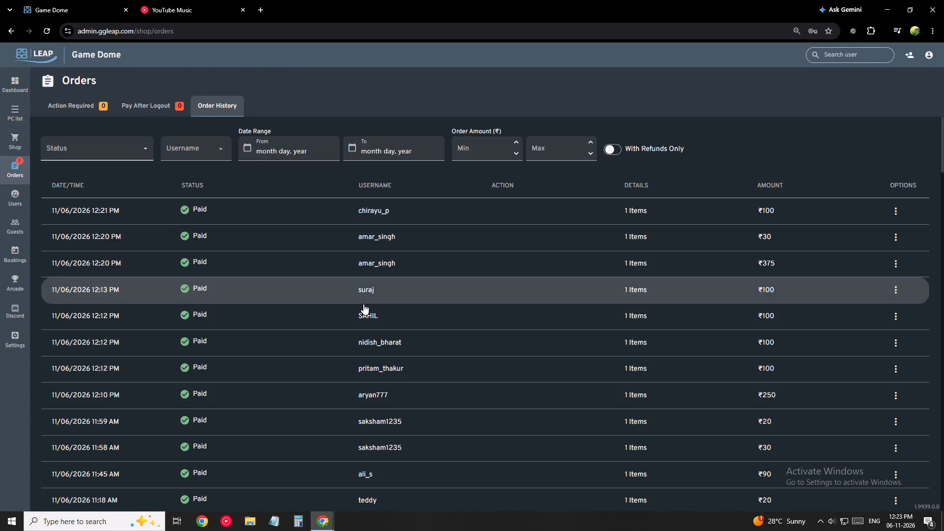
click(363, 290)
click(119, 485)
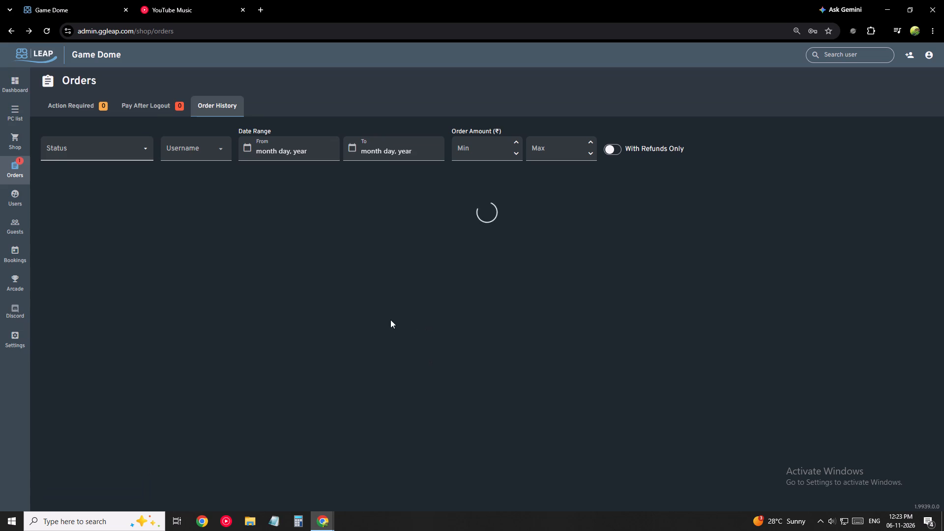
click(376, 322)
double_click(64, 113)
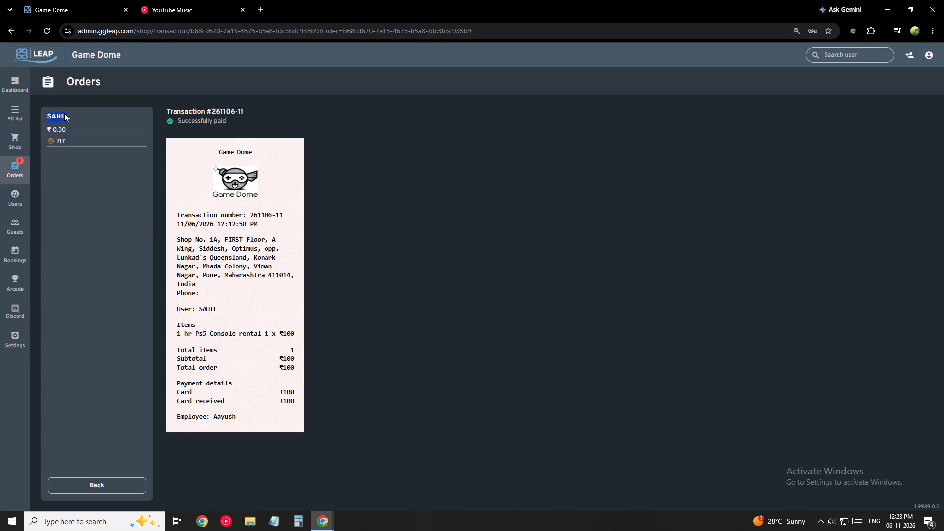
key(ctrl+c)
click(101, 482)
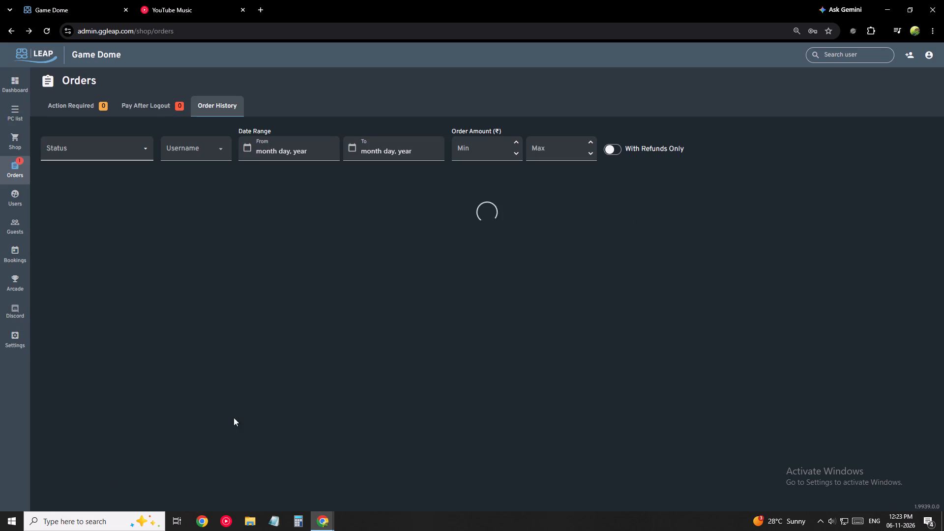
click(356, 208)
double_click(46, 117)
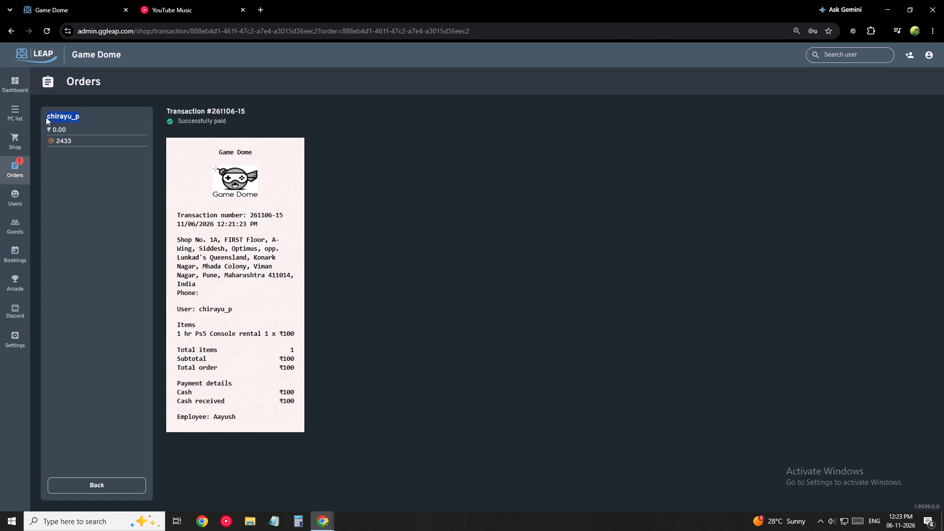
key(ctrl+c)
click(14, 113)
scroll(243, 306, down, 8)
scroll(256, 324, up, 1)
scroll(256, 324, down, 5)
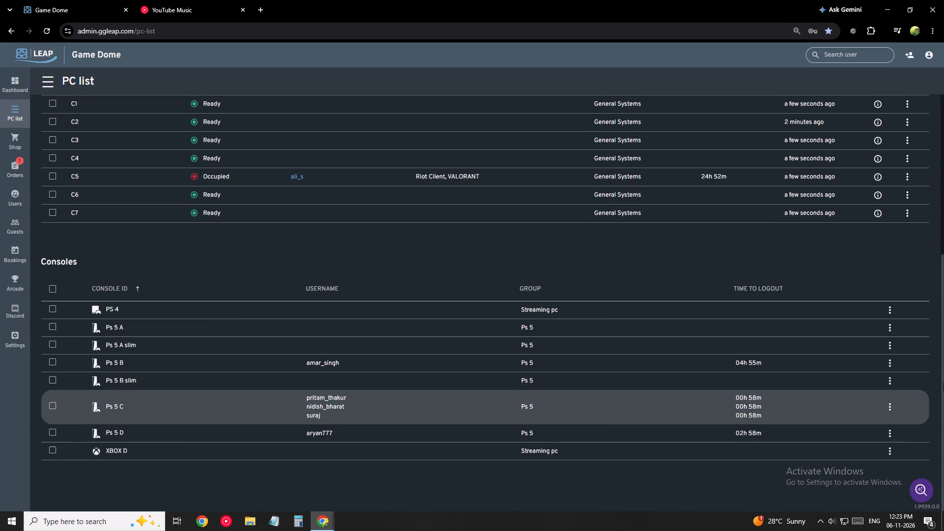
click(888, 309)
click(900, 315)
click(424, 265)
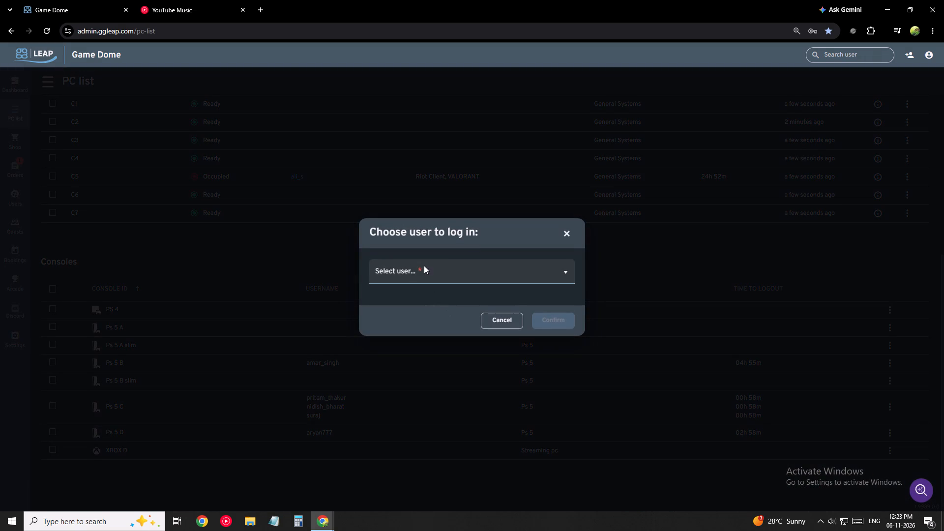
ctrl+click(430, 276)
key(ctrl+v)
click(503, 314)
click(552, 319)
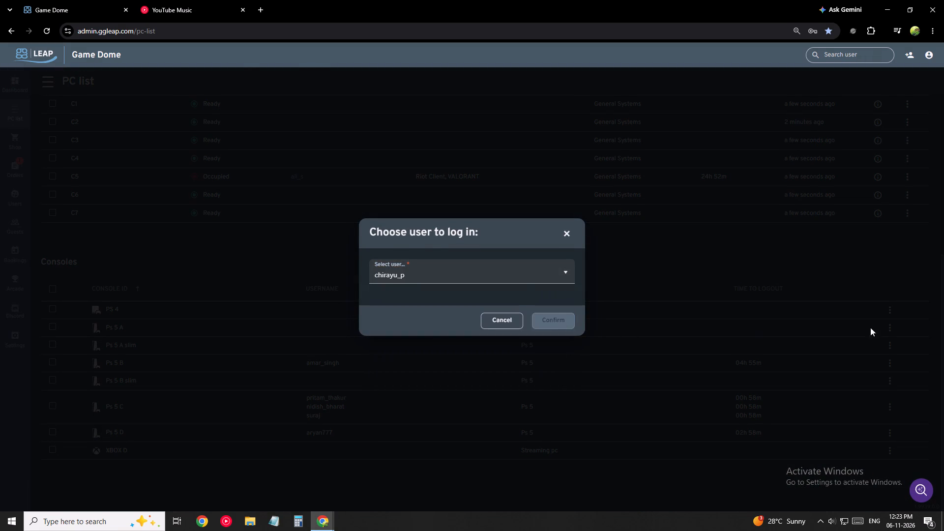
Add user SAHIL to console PS 4, using the earlier copied username from the clipboard history.
click(894, 306)
click(897, 356)
click(892, 352)
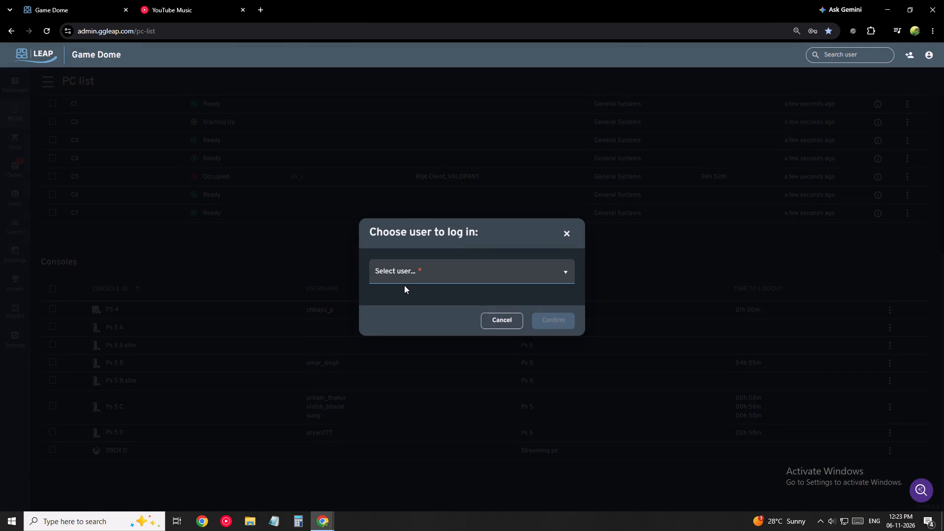
click(404, 285)
click(404, 275)
key(super+v)
click(437, 367)
key(ctrl+v)
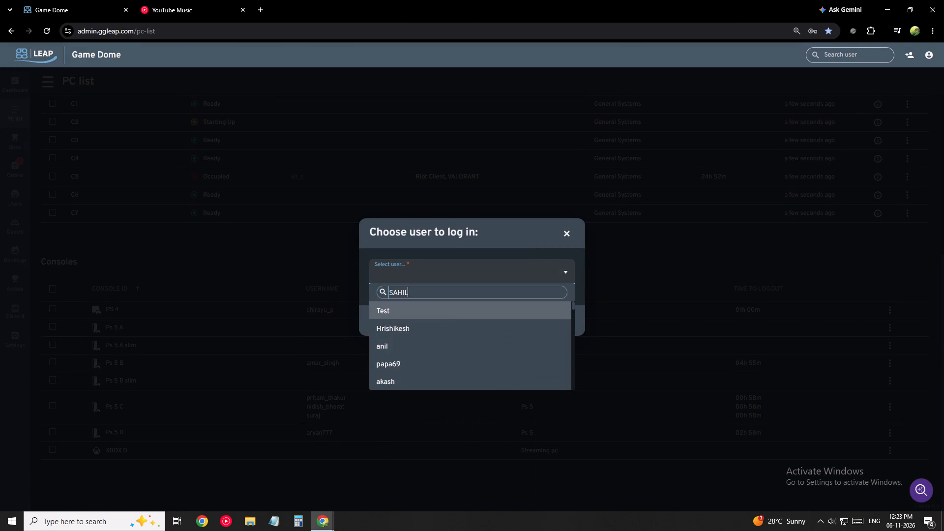
click(437, 292)
click(469, 307)
click(550, 317)
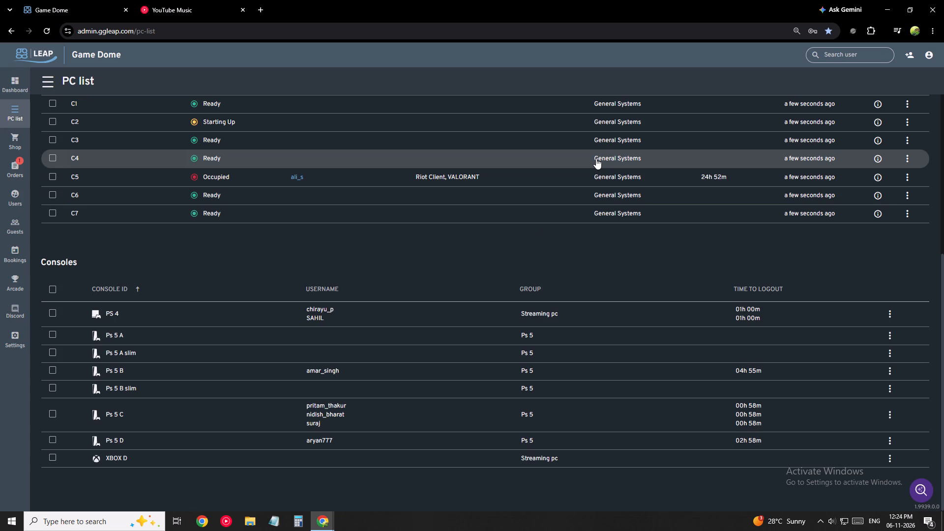
key(Tab)
key(alt+Tab)
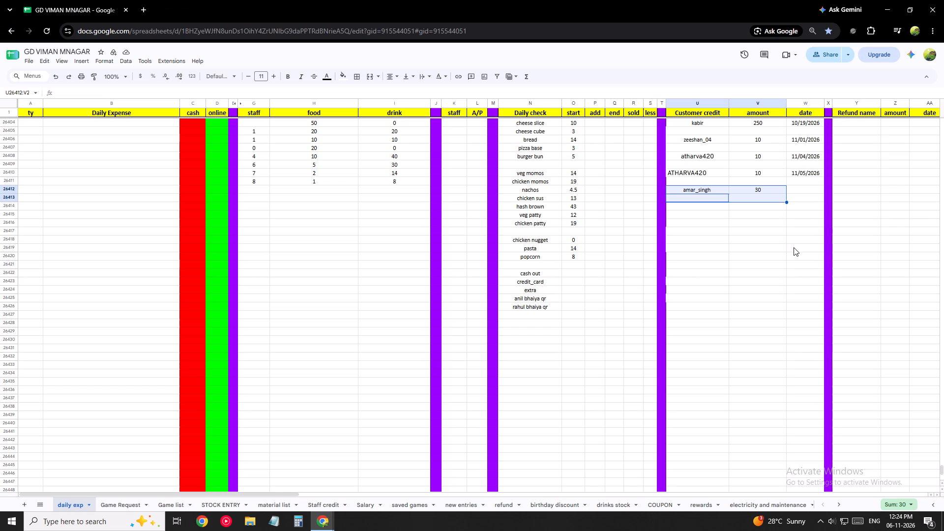
click(741, 223)
scroll(708, 217, up, 2)
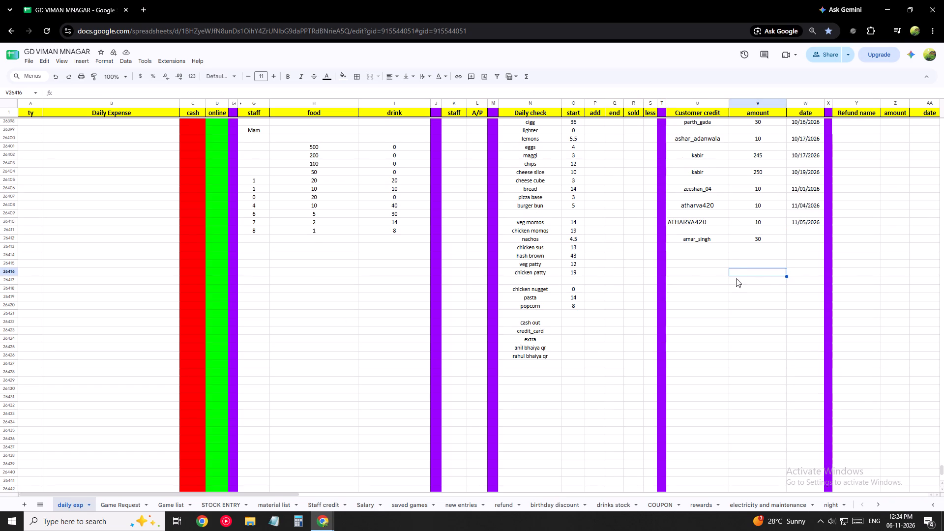
drag(766, 277, 772, 255)
drag(682, 253, 815, 260)
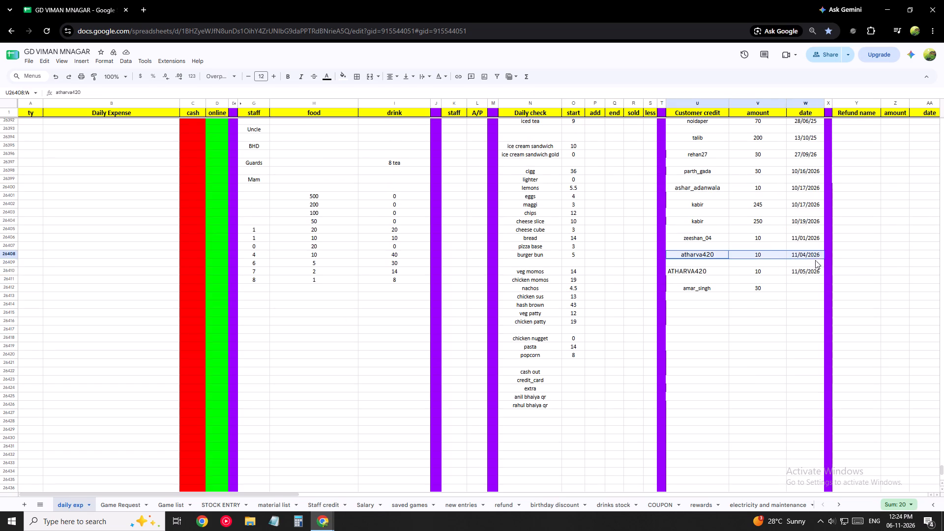
drag(815, 260, 819, 254)
Switch back to the Game Dome PC list and restart computer C2.
key(alt+Tab)
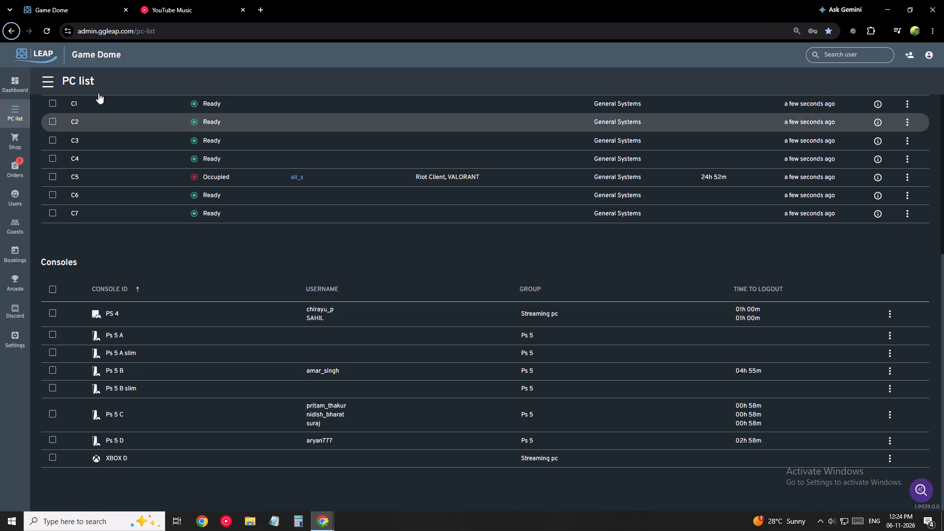
click(197, 125)
click(290, 181)
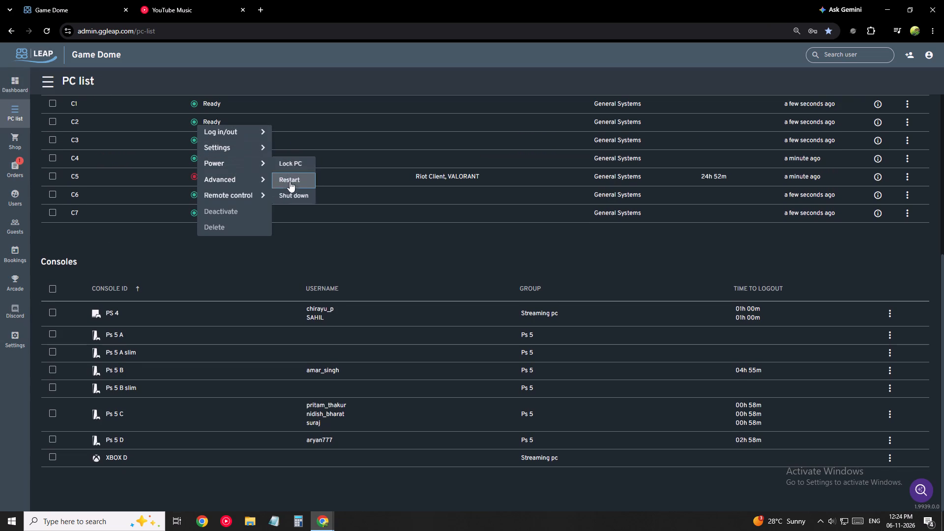
click(530, 292)
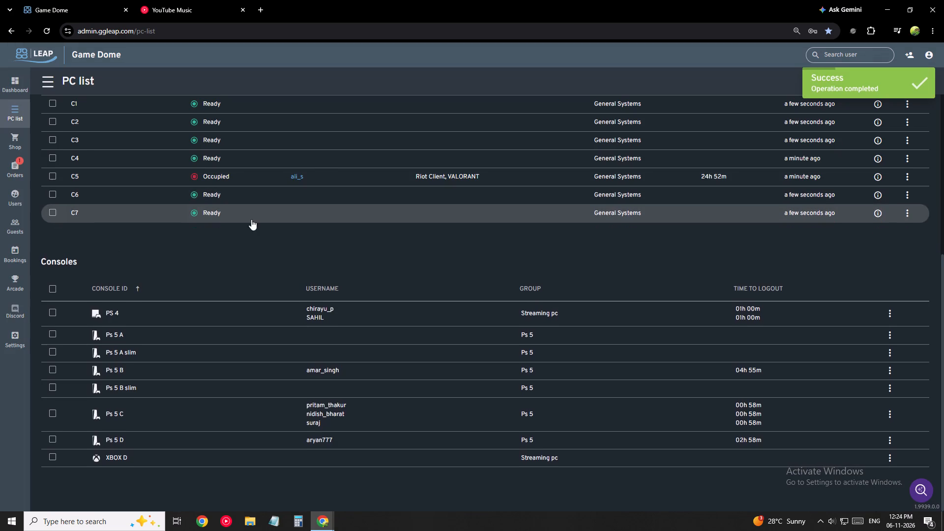
key(alt+Tab)
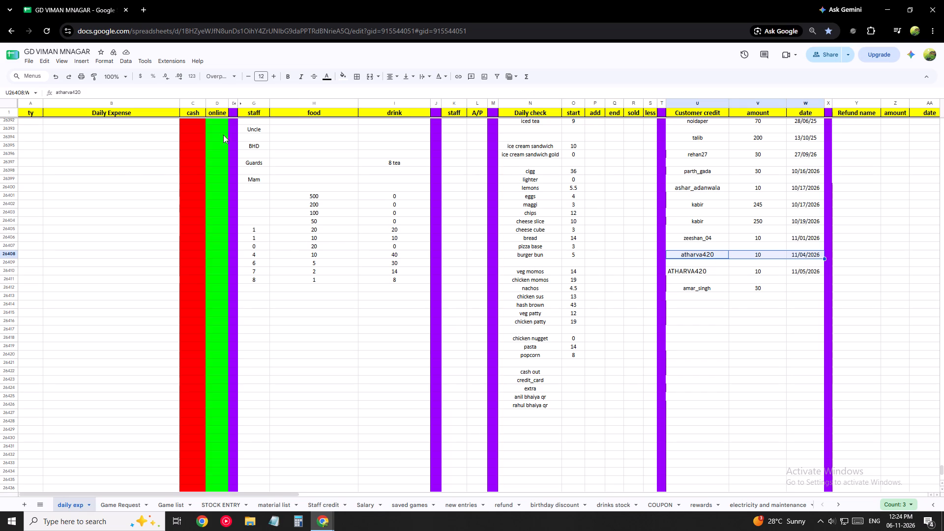
click(343, 74)
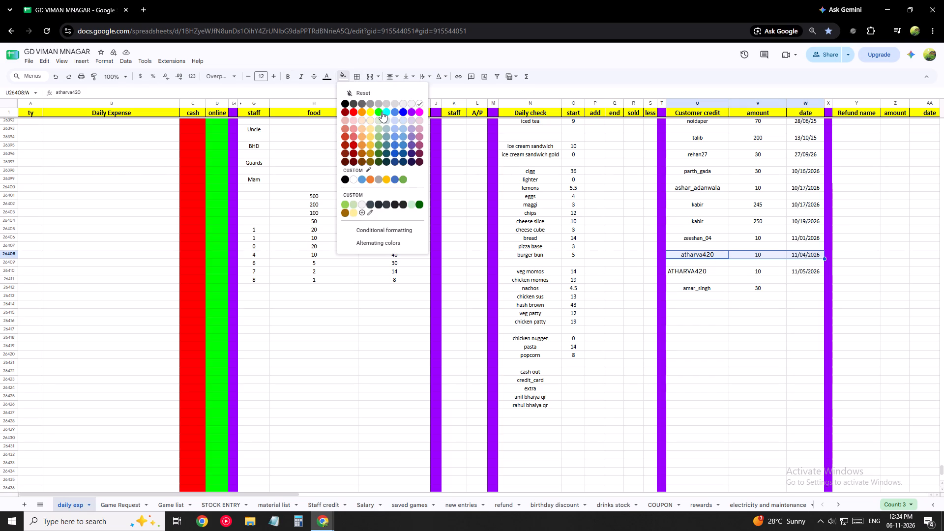
click(377, 112)
drag(688, 275, 813, 272)
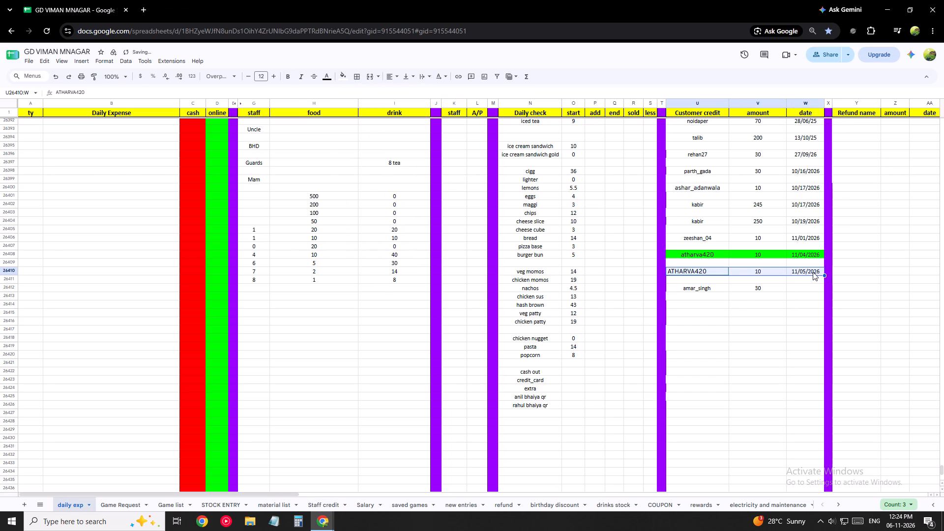
click(340, 81)
click(381, 110)
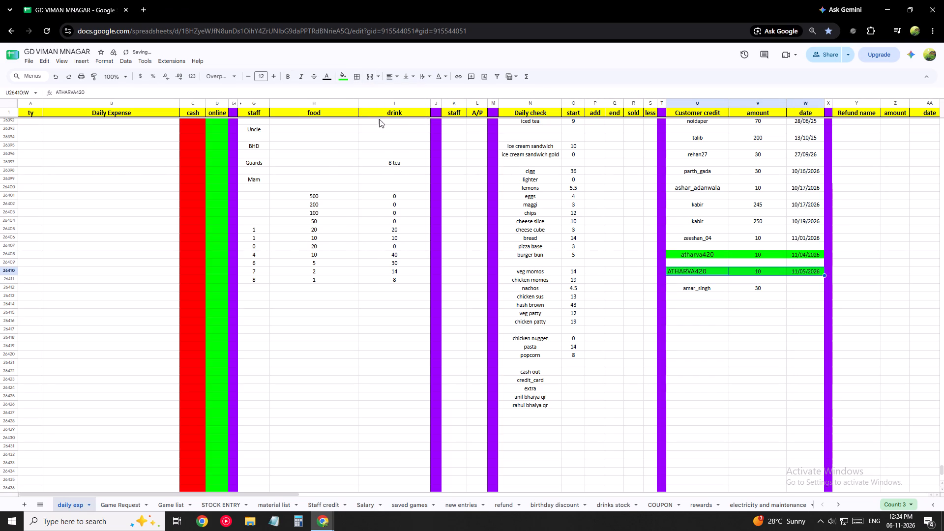
click(774, 339)
key(alt+Tab)
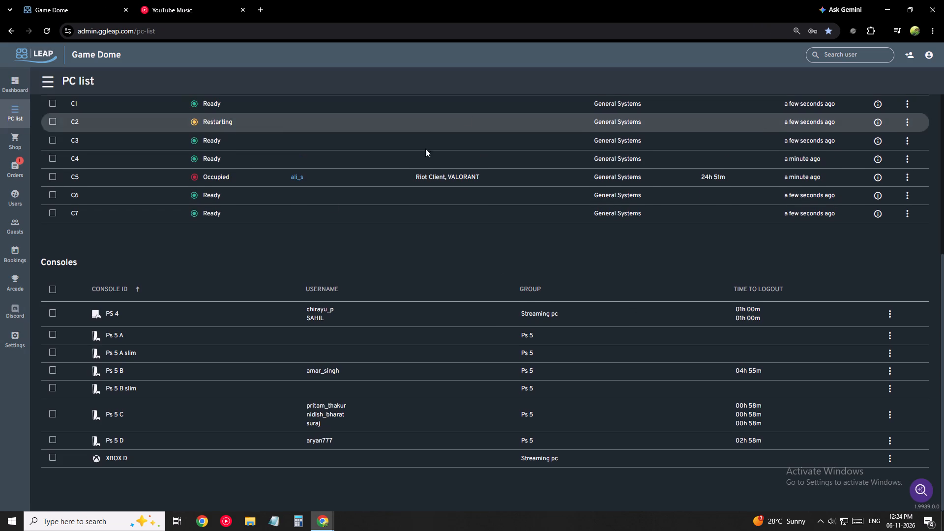
scroll(347, 236, up, 10)
click(870, 56)
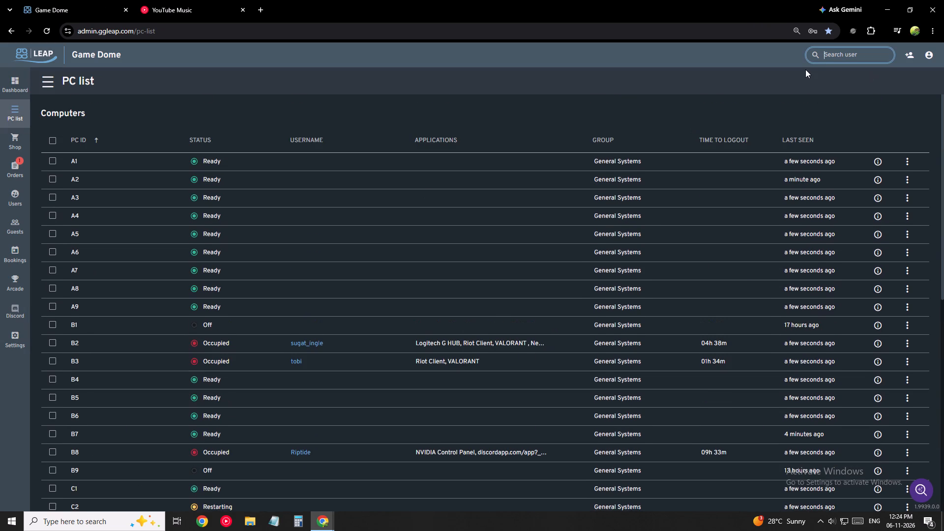
key(a)
key(t)
key(h)
key(a)
key(r)
key(v)
key(a)
double_click(853, 56)
click(855, 55)
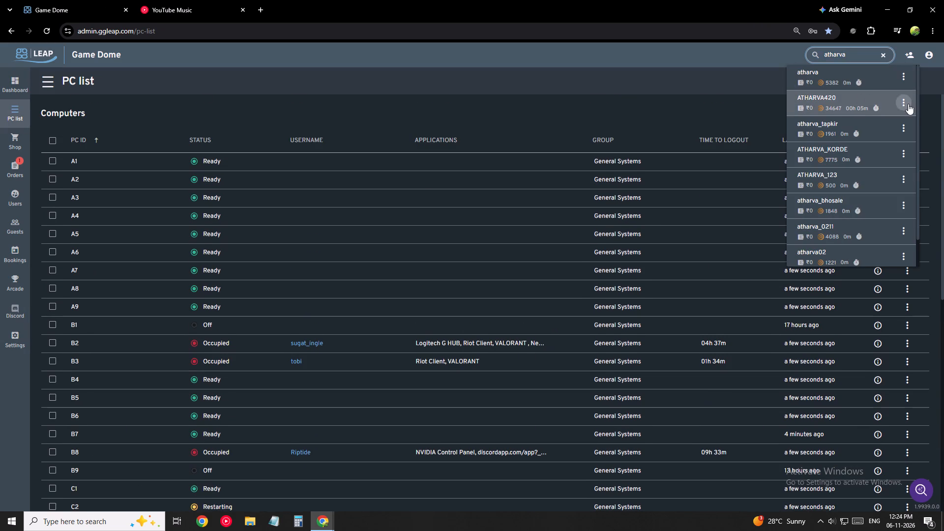
click(908, 104)
click(915, 117)
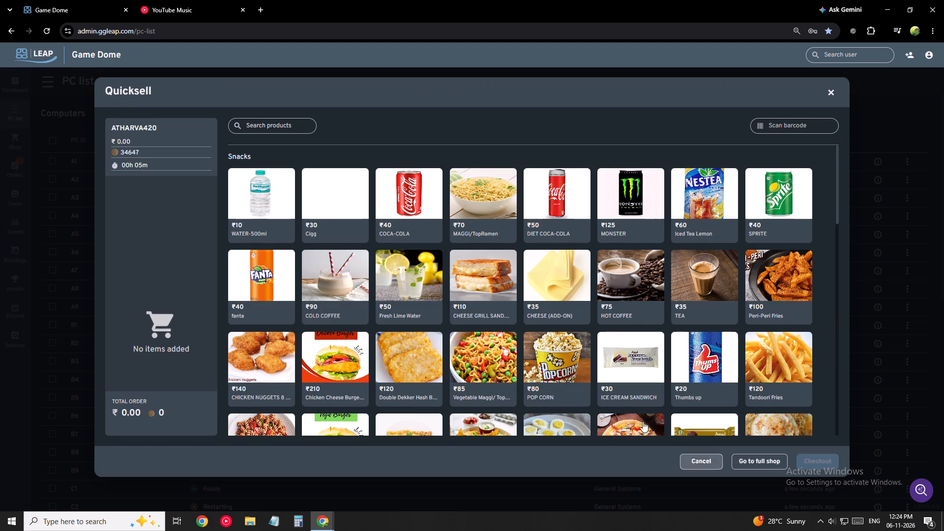
click(259, 209)
click(816, 464)
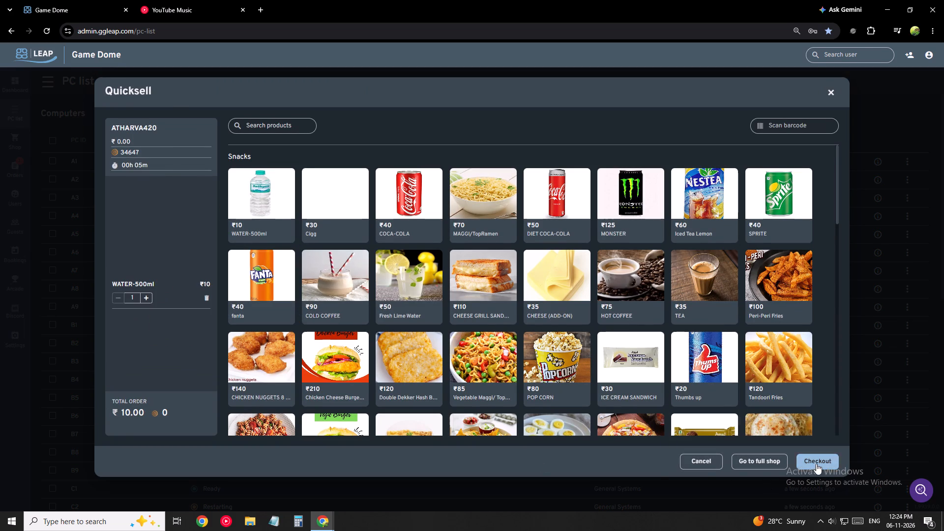
click(286, 256)
double_click(433, 245)
click(365, 218)
click(361, 322)
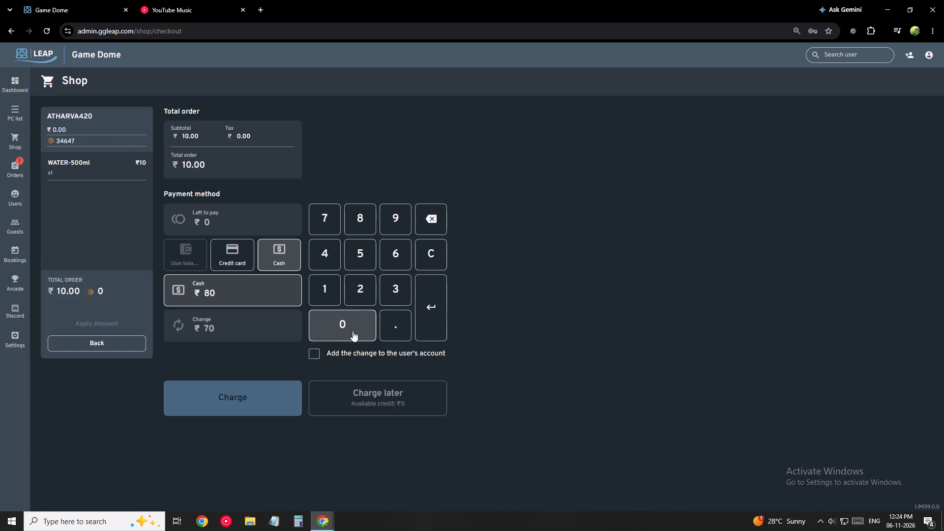
click(316, 352)
click(274, 403)
double_click(54, 117)
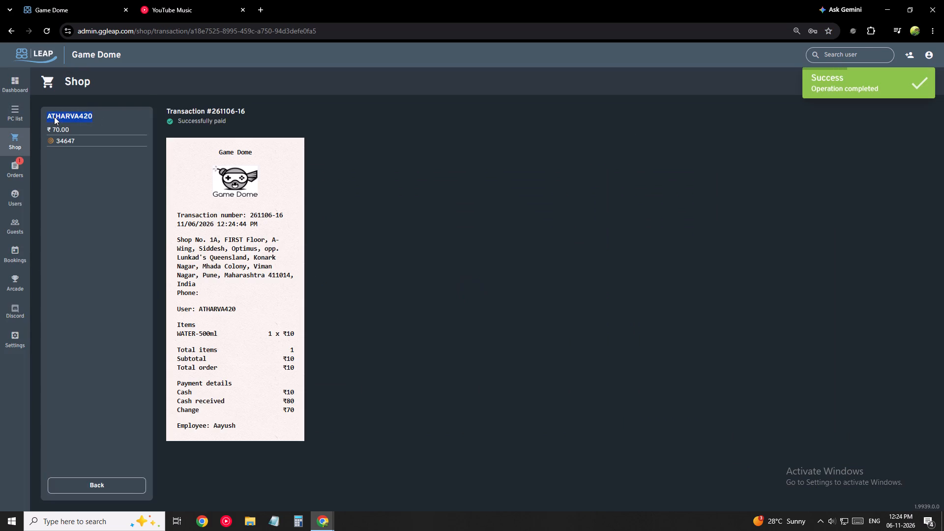
key(ctrl+c)
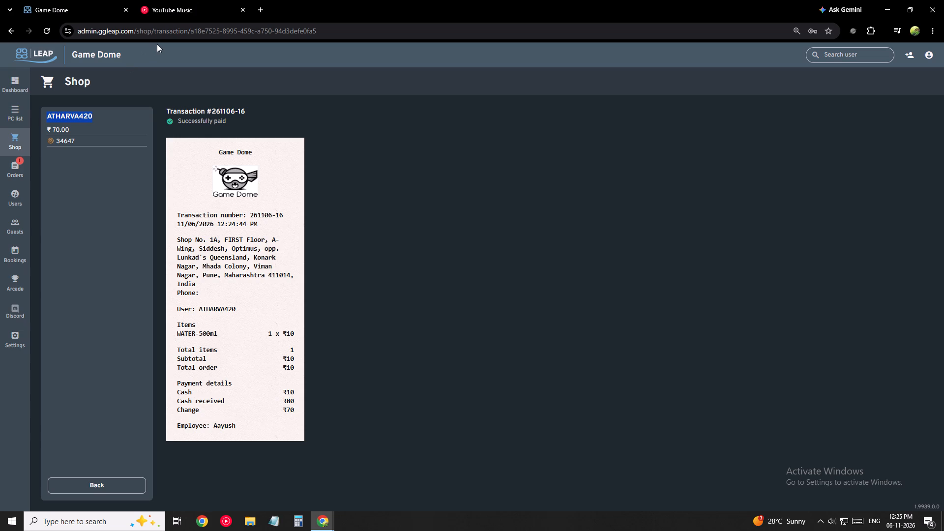
click(858, 57)
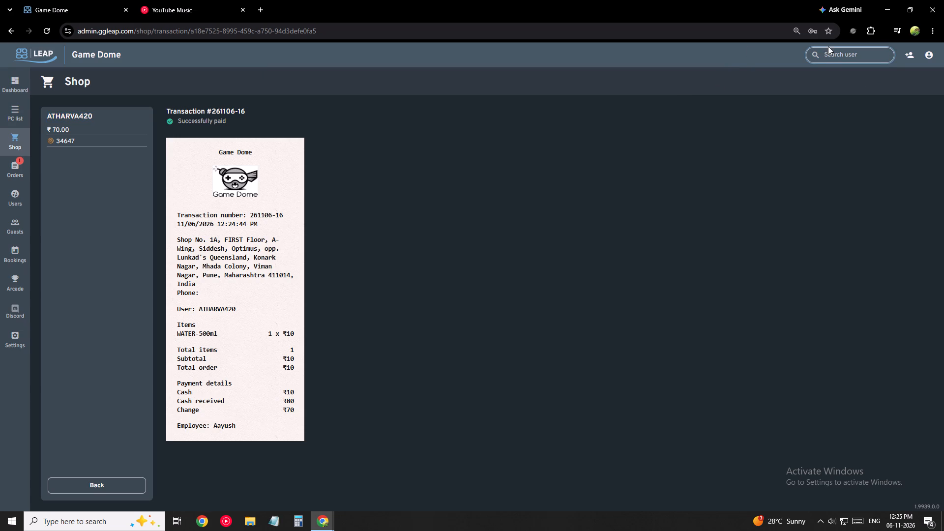
key(ctrl+v)
click(911, 72)
click(922, 73)
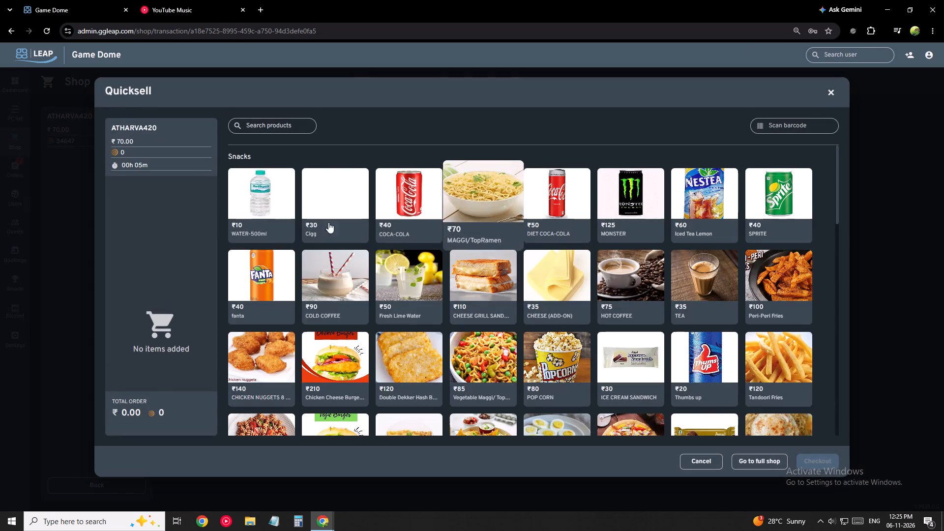
drag(336, 212, 182, 333)
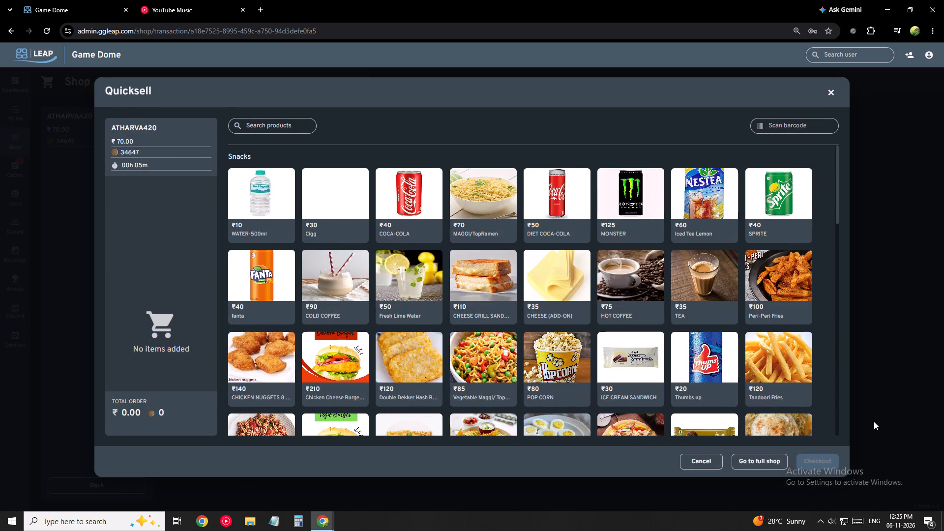
click(806, 466)
click(191, 257)
click(242, 409)
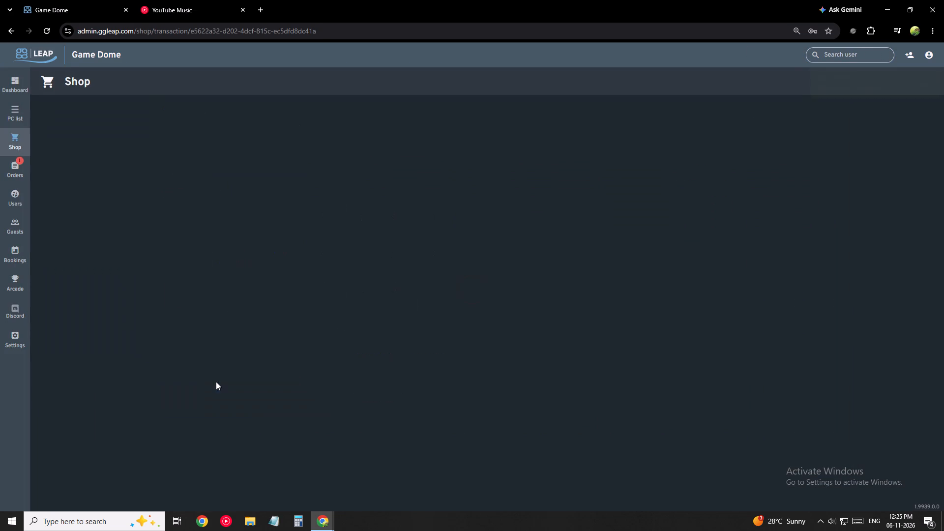
Open the PC list and check the machines and the Consoles section.
click(0, 122)
scroll(383, 337, down, 7)
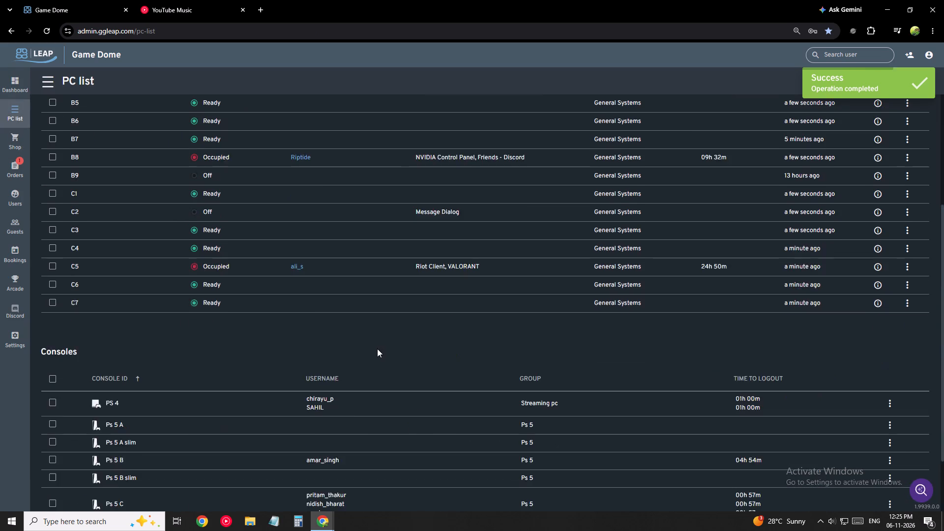
scroll(377, 349, down, 1)
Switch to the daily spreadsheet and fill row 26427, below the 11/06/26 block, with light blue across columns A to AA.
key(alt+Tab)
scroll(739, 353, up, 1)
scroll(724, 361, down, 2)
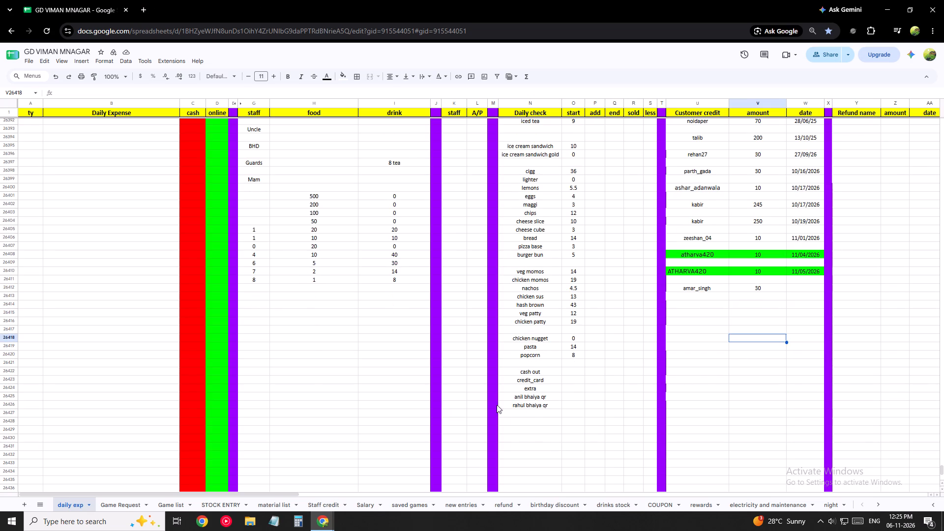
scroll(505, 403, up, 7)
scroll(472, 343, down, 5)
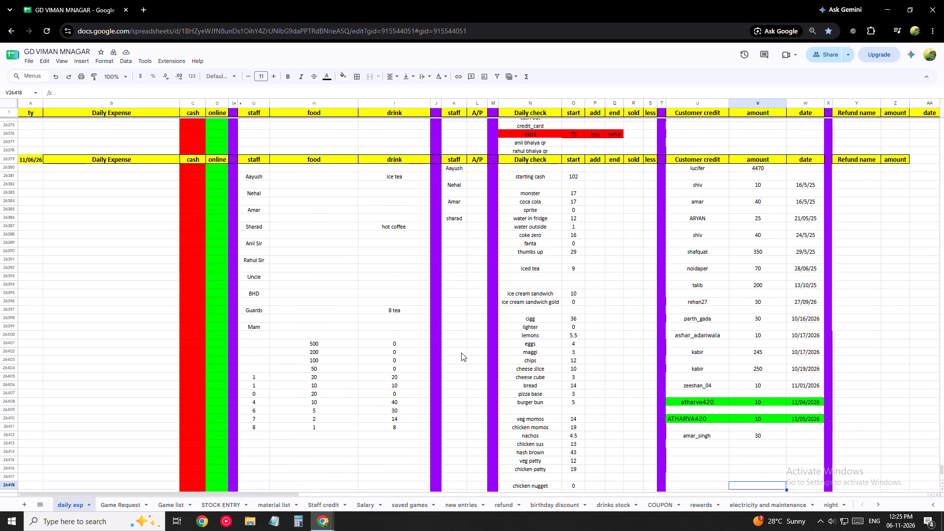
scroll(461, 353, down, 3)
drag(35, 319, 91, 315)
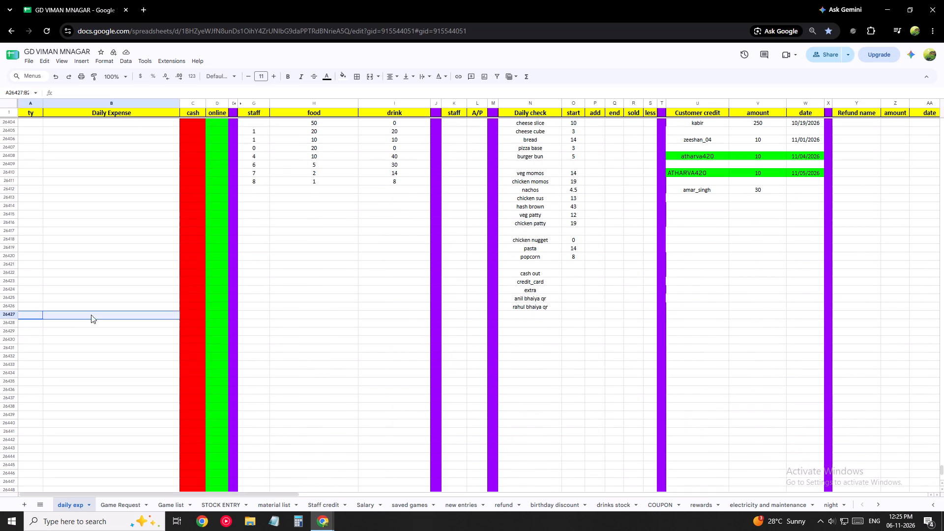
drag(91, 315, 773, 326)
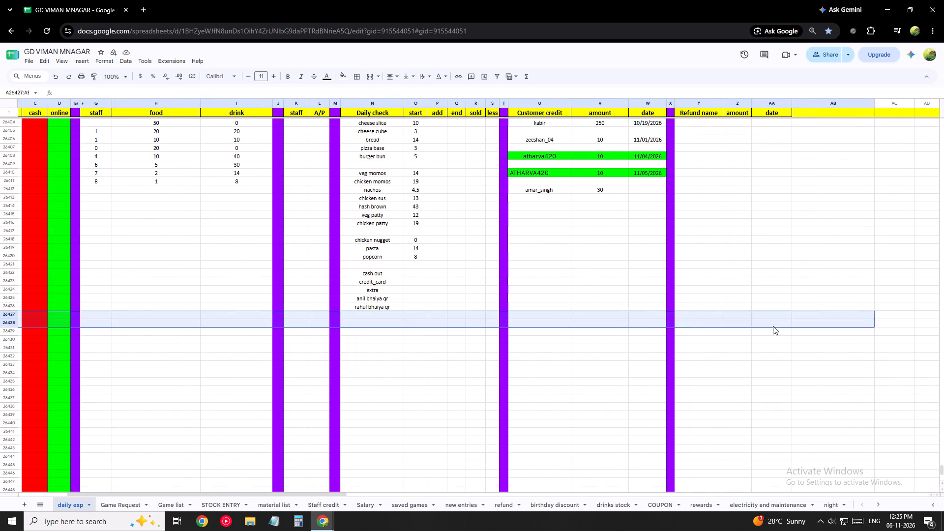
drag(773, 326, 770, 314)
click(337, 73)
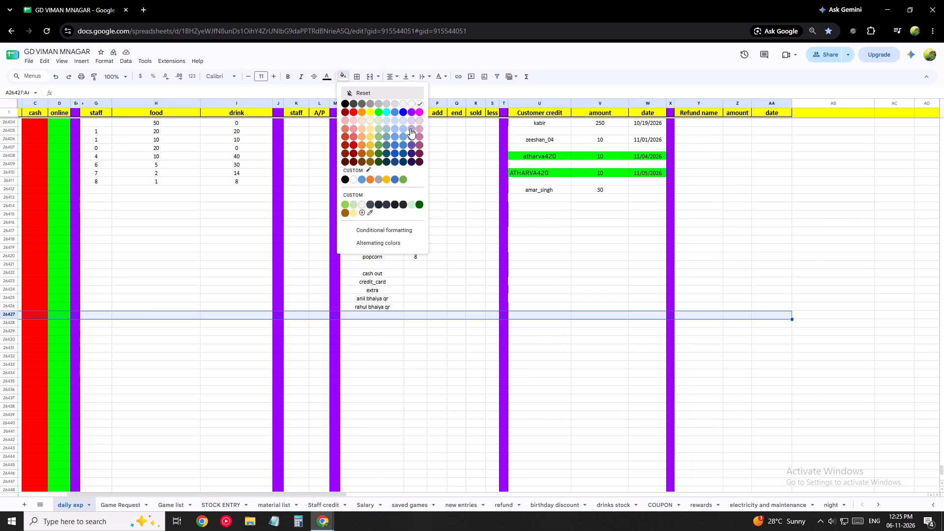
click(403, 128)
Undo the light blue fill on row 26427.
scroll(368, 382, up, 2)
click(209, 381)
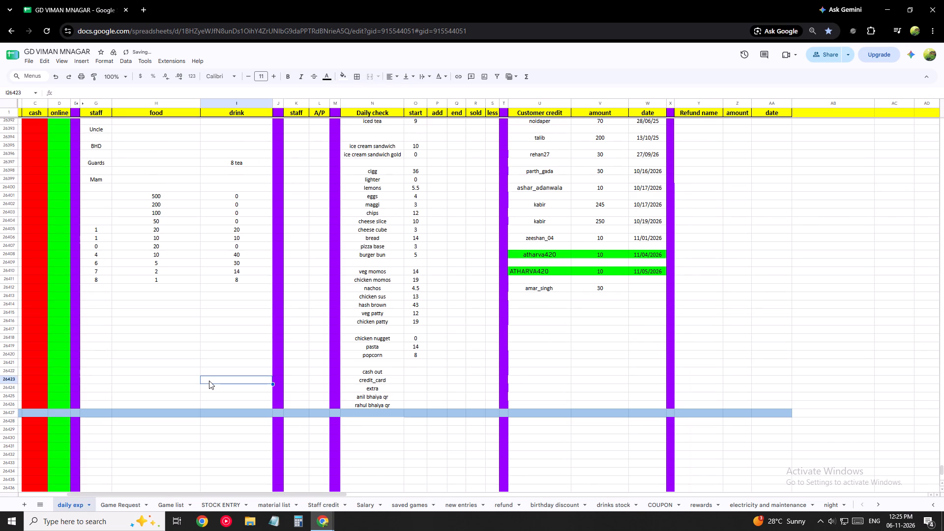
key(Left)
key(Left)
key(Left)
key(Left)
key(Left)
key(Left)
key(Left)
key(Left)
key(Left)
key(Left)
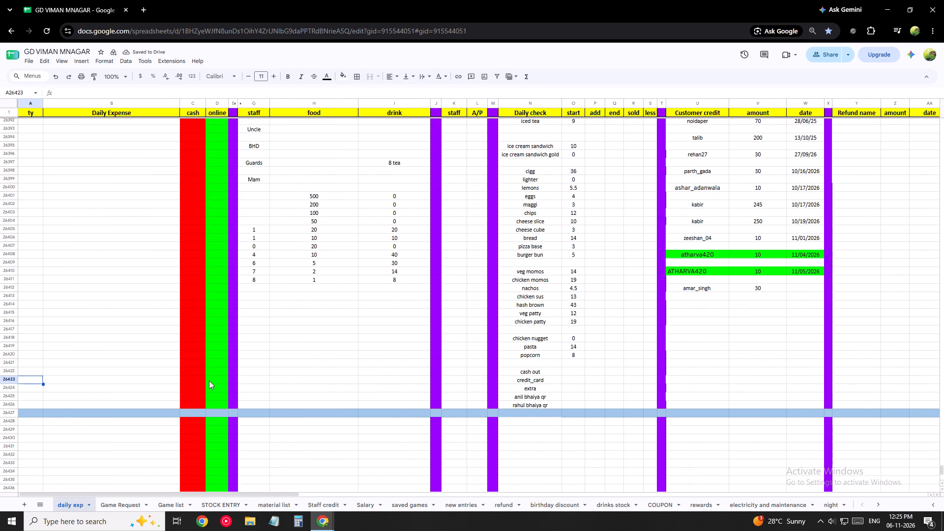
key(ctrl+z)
Enter "plain maggi" in the food cell for Amar in the 11/06/26 staff section.
key(Down)
key(Up)
key(Up)
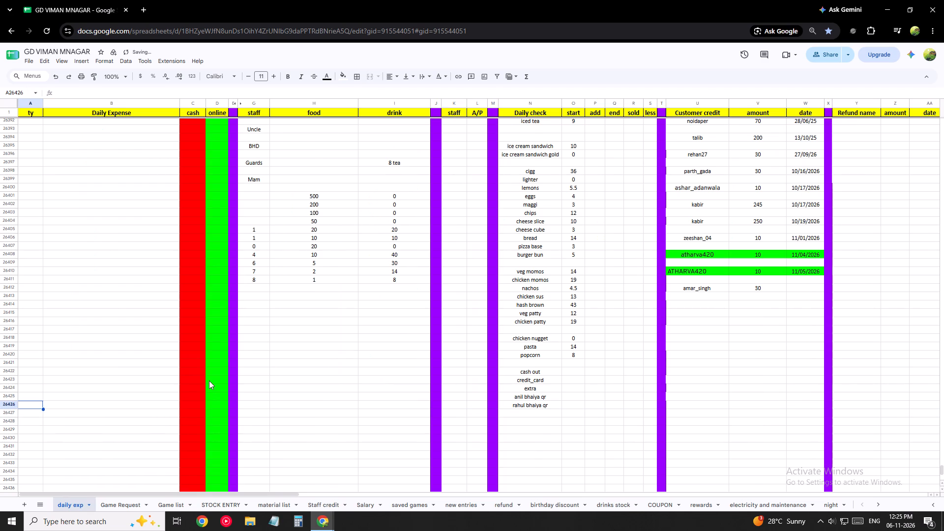
key(Right)
key(Up)
key(Up)
key(Up)
key(Up)
key(Up)
key(Up)
key(Up)
key(Up)
key(Up)
key(Up)
key(Up)
key(Up)
key(Up)
key(Up)
key(Up)
key(Up)
key(Up)
key(Up)
key(Up)
key(Up)
key(Up)
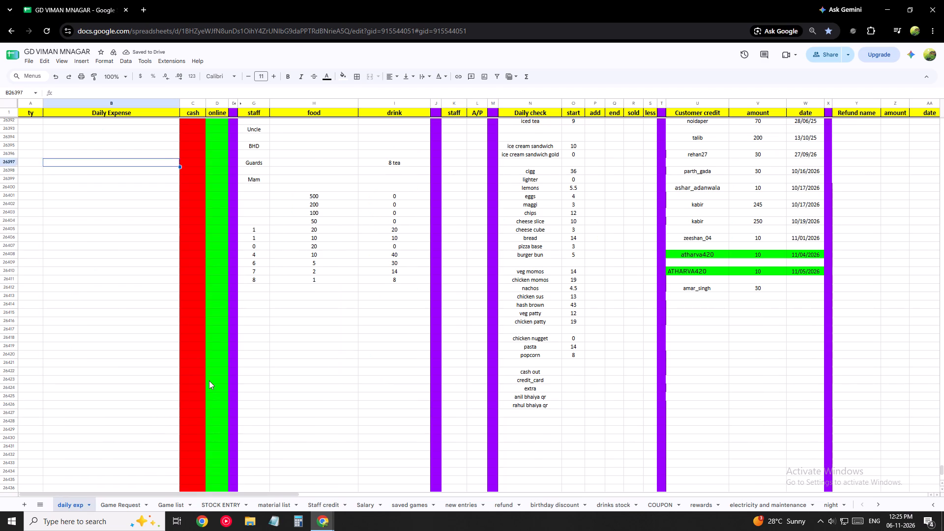
key(Up)
key(Up)
key(Up)
key(Down)
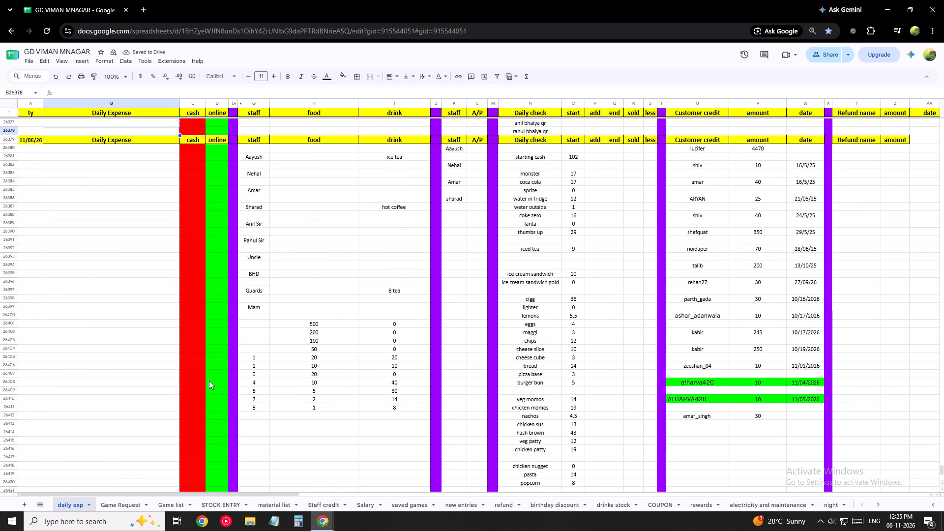
key(Down)
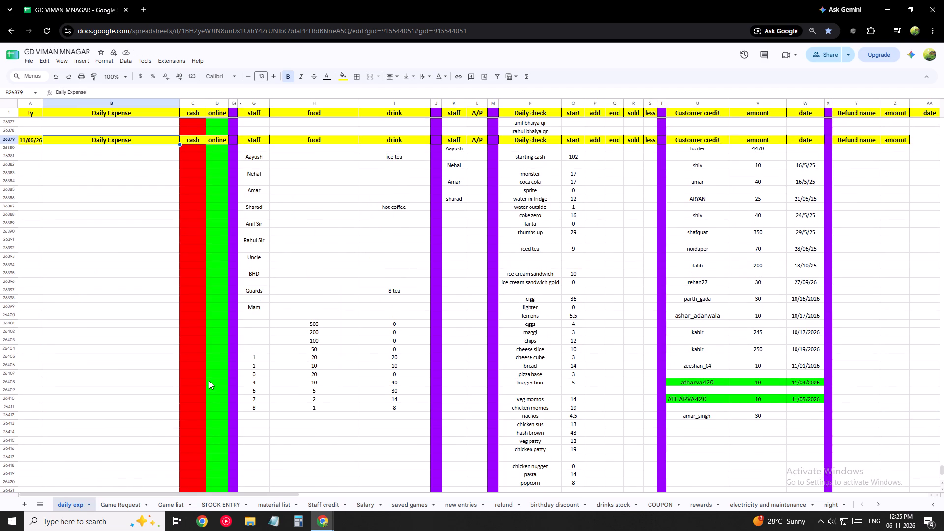
key(Left)
key(Right)
key(Down)
key(Down)
key(Down)
key(Down)
key(Down)
key(Down)
key(Down)
key(Down)
key(Down)
key(Down)
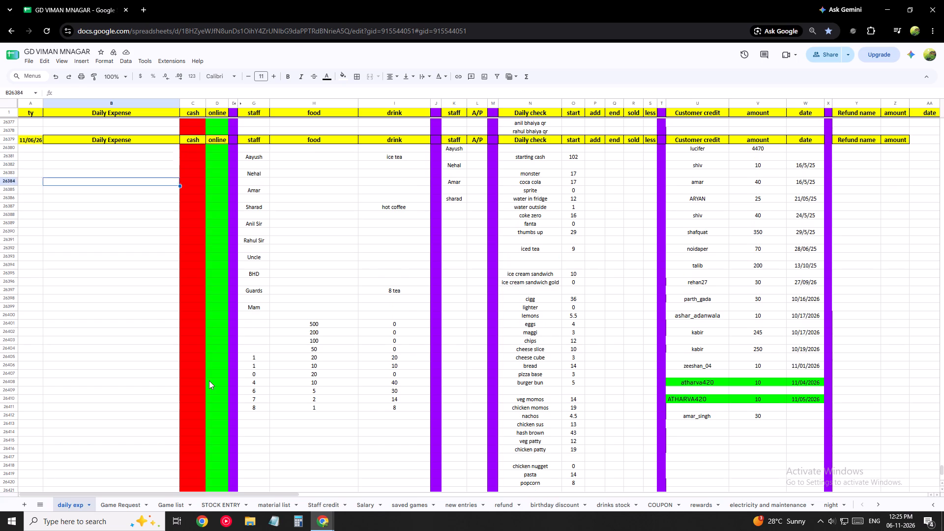
key(Right)
key(Right)
key(Right)
key(Right)
key(Up)
key(Right)
key(Up)
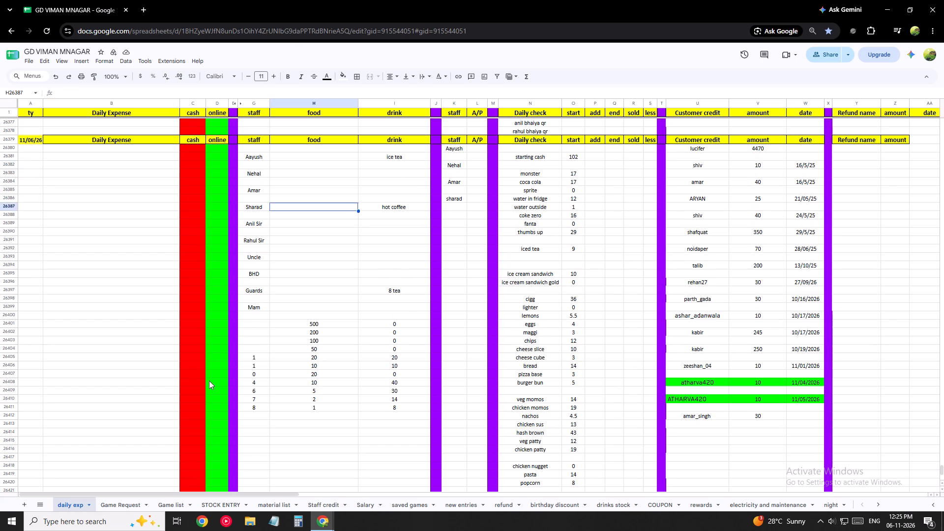
key(Up)
key(Up)
text(plain a)
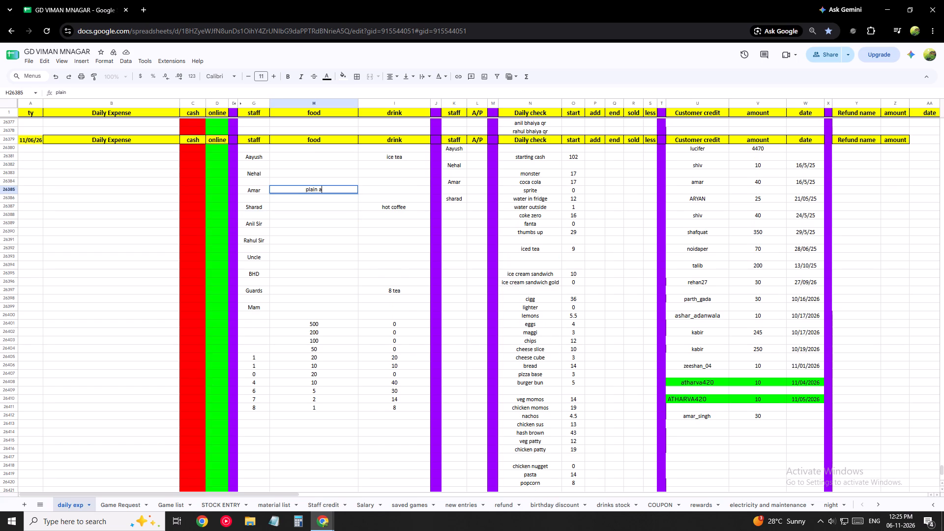
key(BackSpace)
text(maggi)
key(Return)
Switch to Game Dome, search users for "amar_" and clear the search text.
key(alt+Tab)
scroll(355, 195, up, 6)
click(851, 56)
key(a)
key(m)
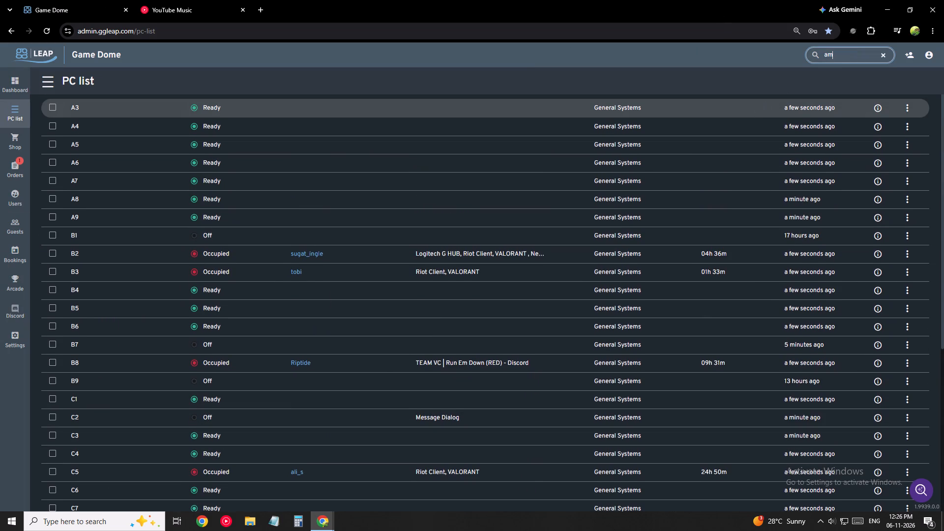
key(a)
key(r)
key(shift+underscore)
key(BackSpace)
key(BackSpace)
key(BackSpace)
key(BackSpace)
key(BackSpace)
key(BackSpace)
key(BackSpace)
key(BackSpace)
key(BackSpace)
key(BackSpace)
key(BackSpace)
key(BackSpace)
key(BackSpace)
key(BackSpace)
key(BackSpace)
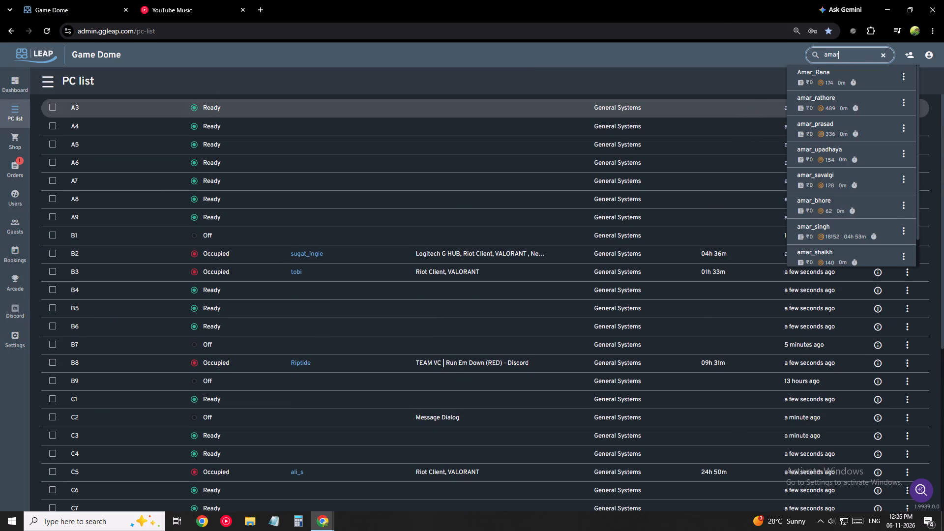